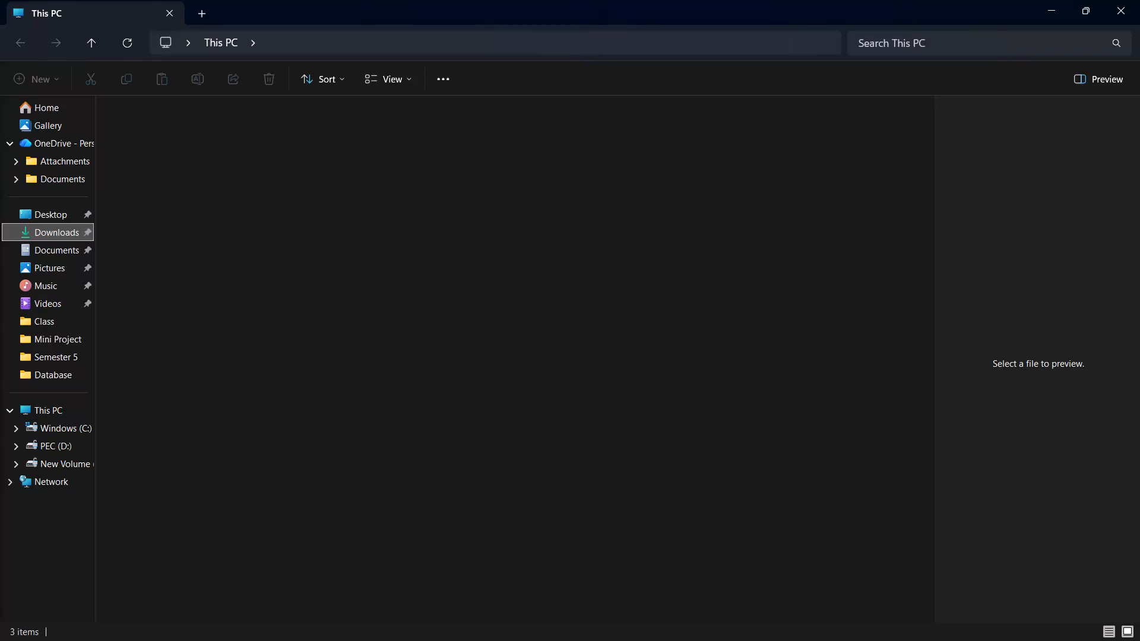
Open MoU_PECFEST2026_Triphoga_edited.pdf from Downloads in Word just this once, accepting its conversion to an editable document.
left_click(176, 174)
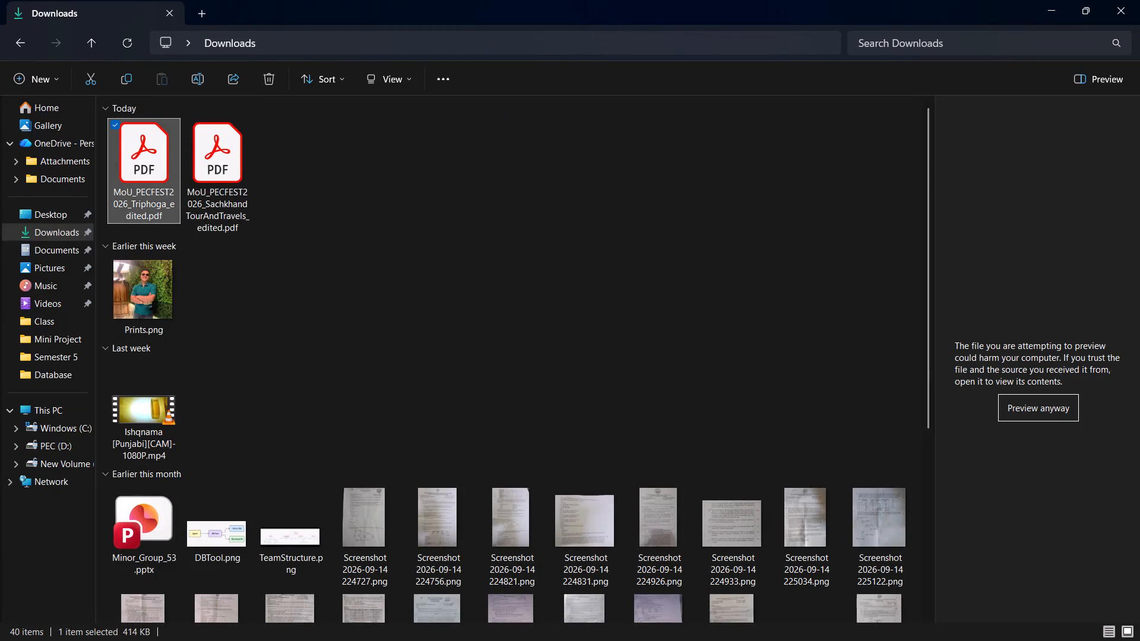
right_click(176, 174)
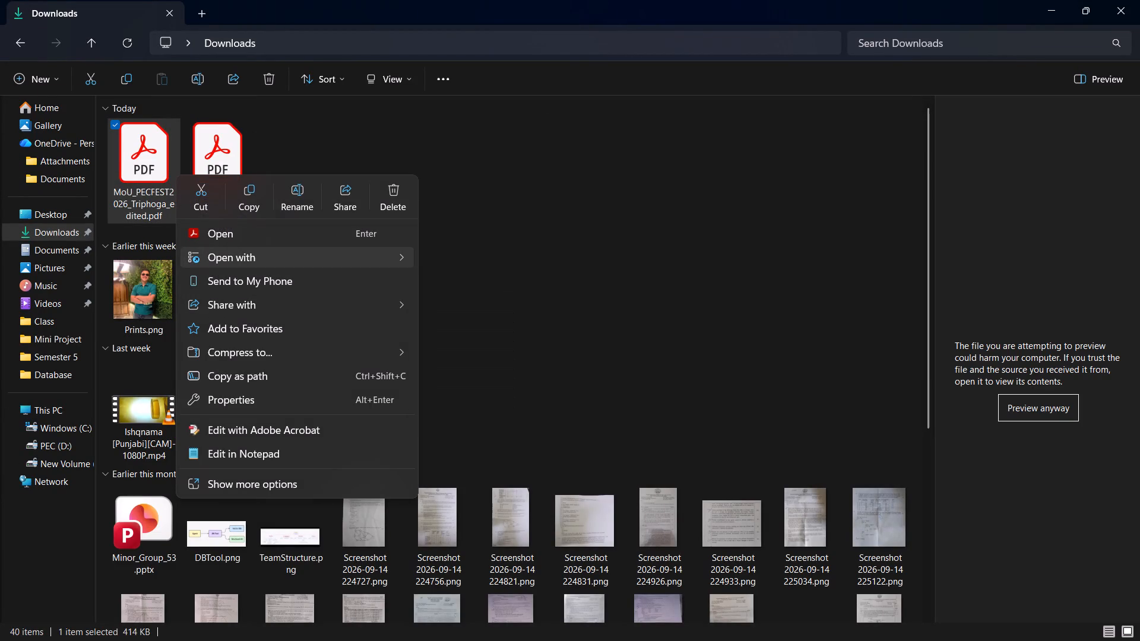
left_click(498, 350)
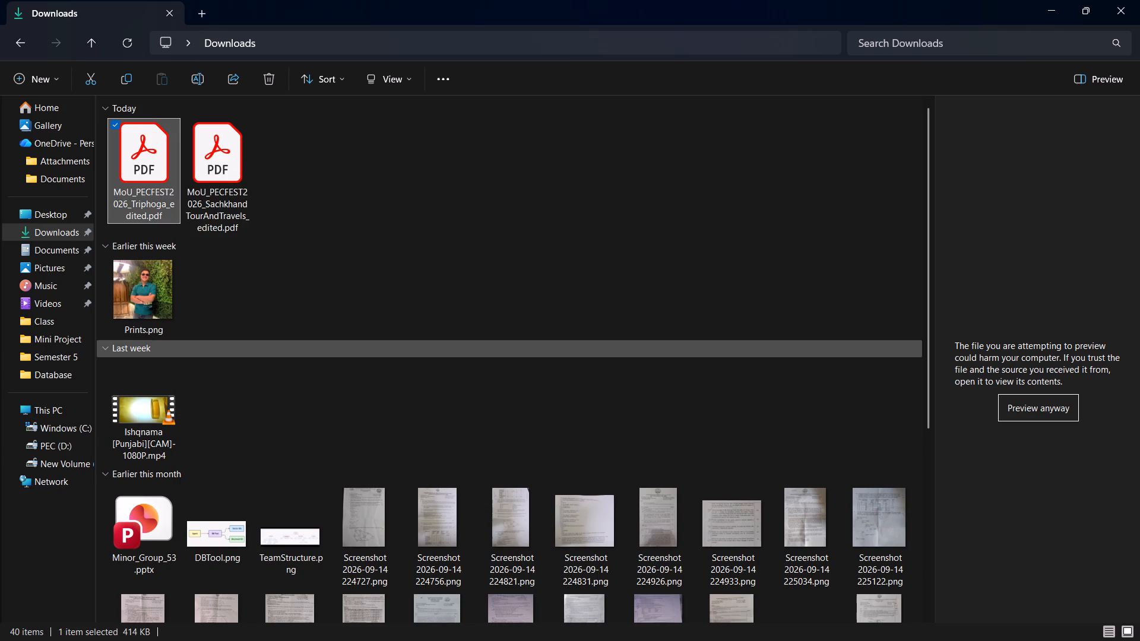
scroll(506, 420, "down", 1)
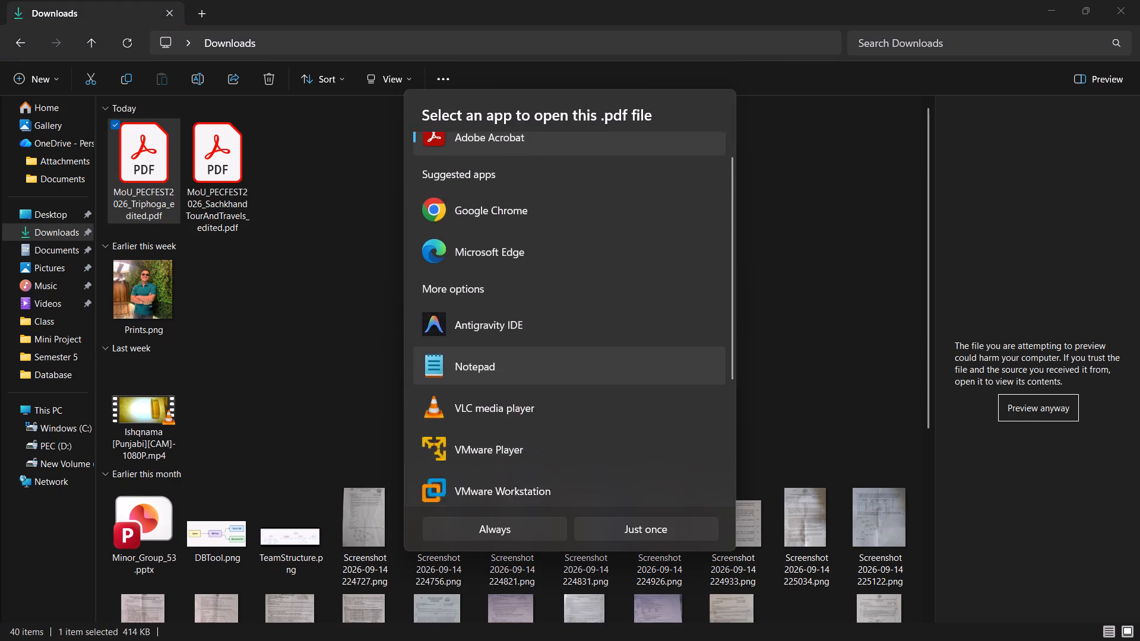
scroll(506, 420, "down", 2)
left_click(499, 461)
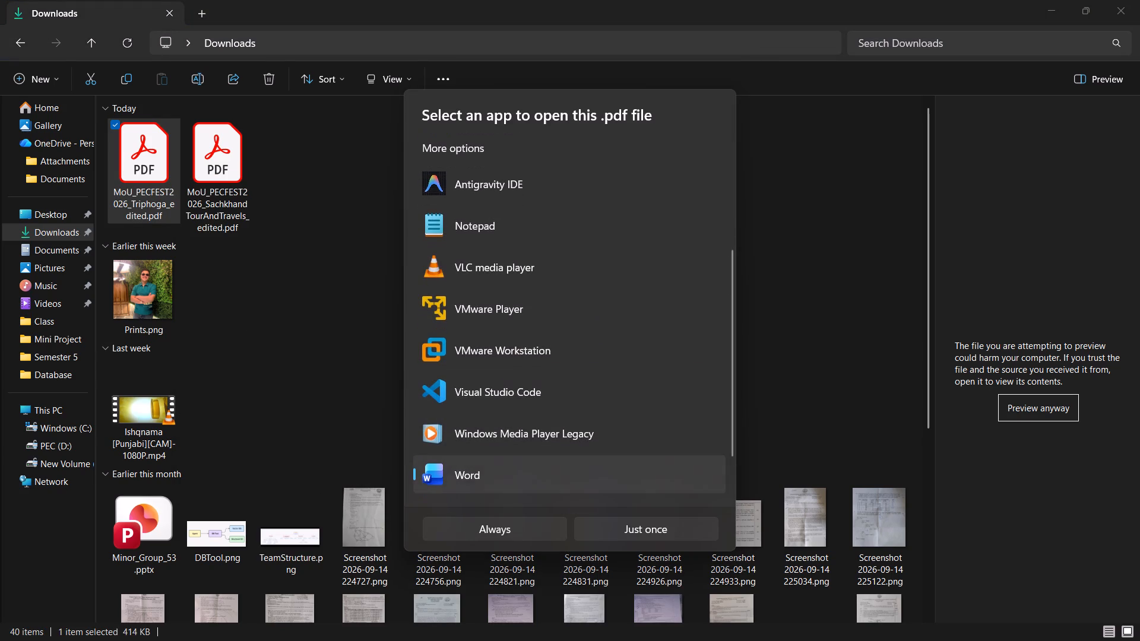
left_click(657, 532)
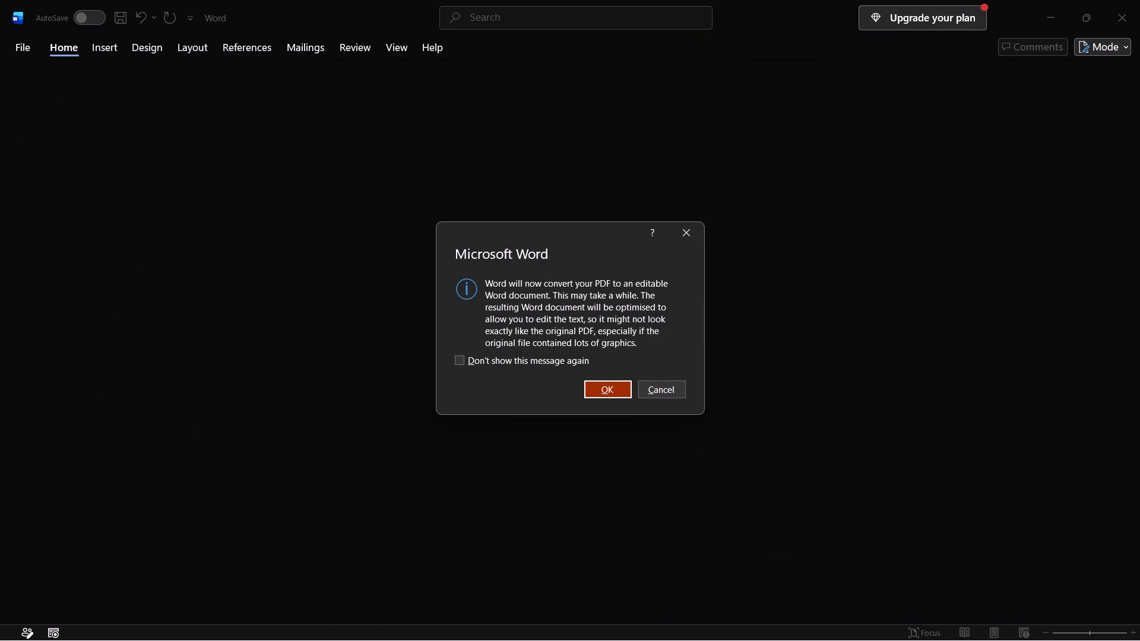
left_click(603, 379)
left_click(602, 389)
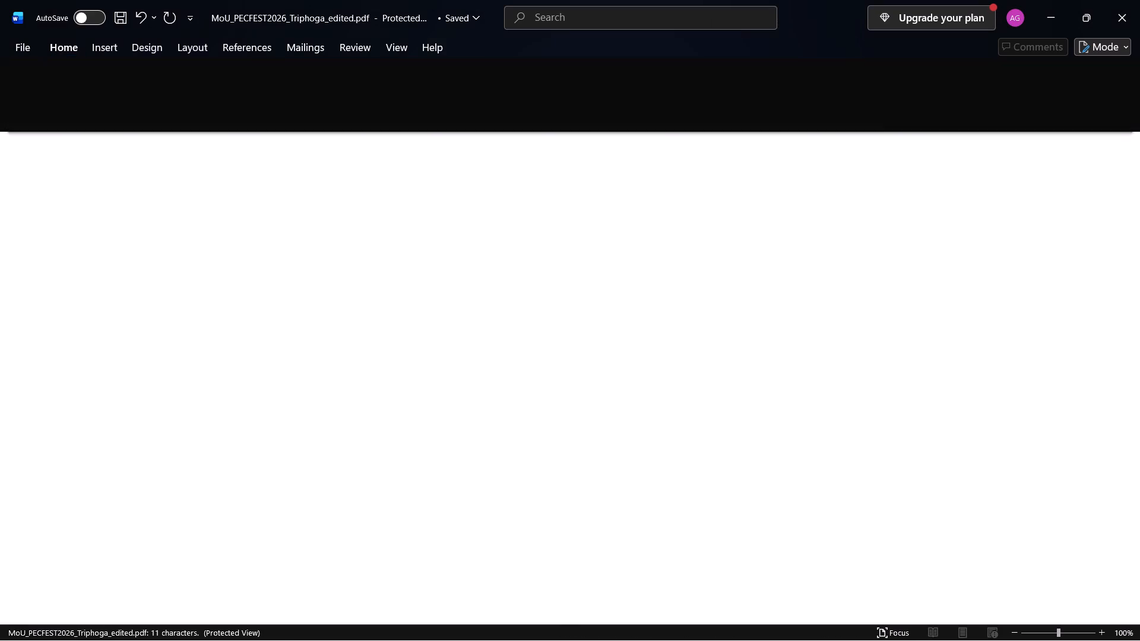
Enable editing for the protected Triphoga MoU and accept the PDF conversion again.
scroll(602, 389, "up", 1)
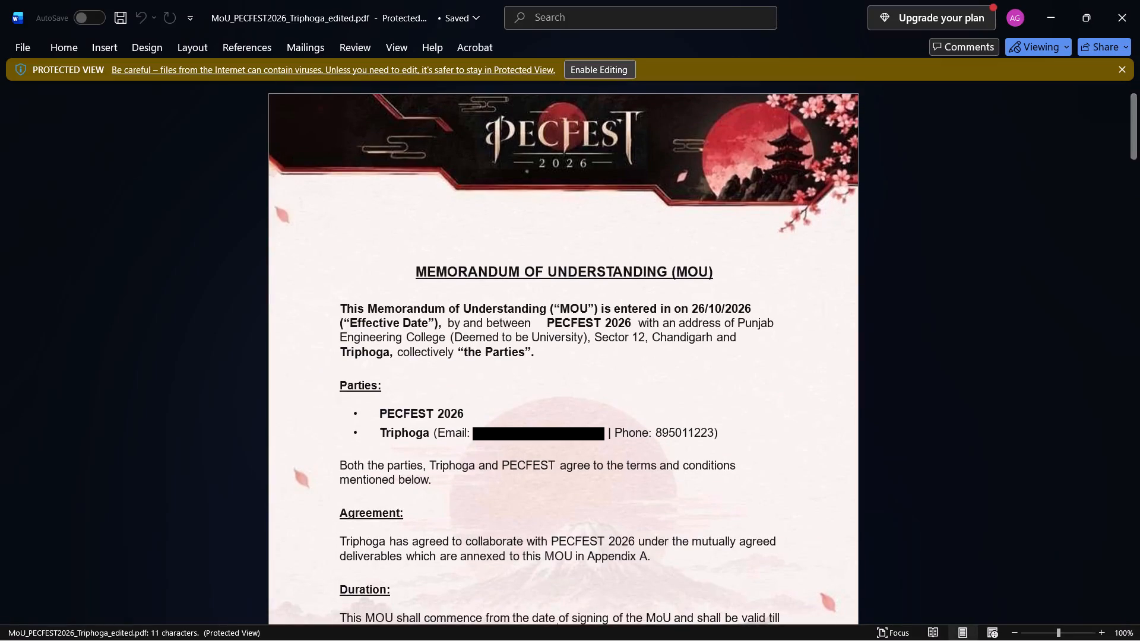
left_click(598, 75)
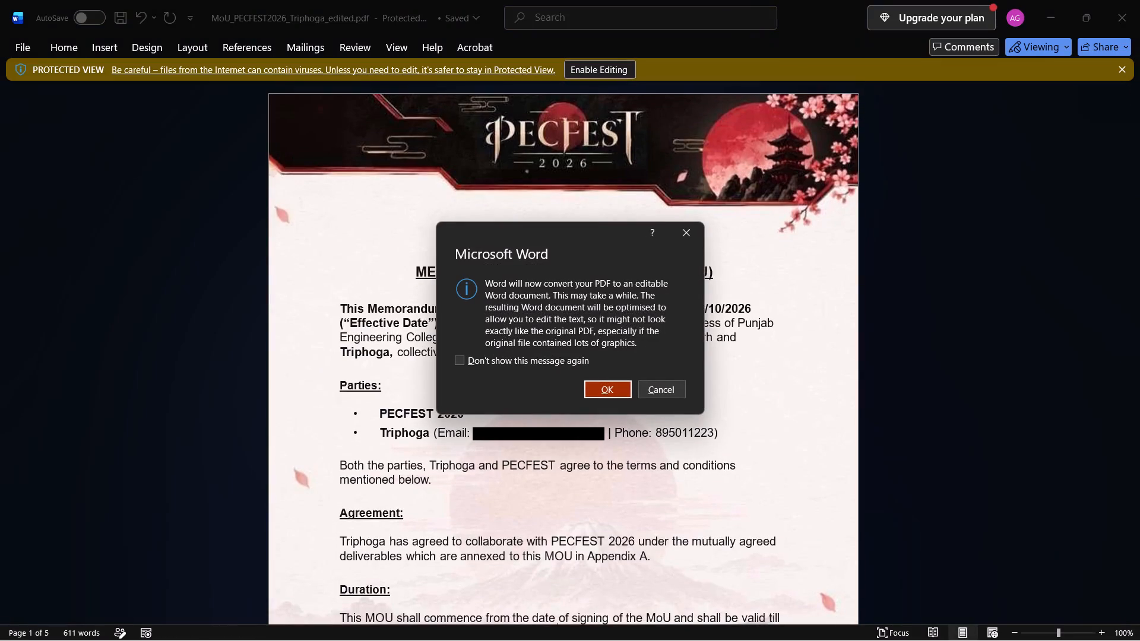
left_click(604, 391)
Look through the converted MoU and check how the Appendix-A deliverables heading and bullet text can be selected for editing.
scroll(604, 391, "down", 1)
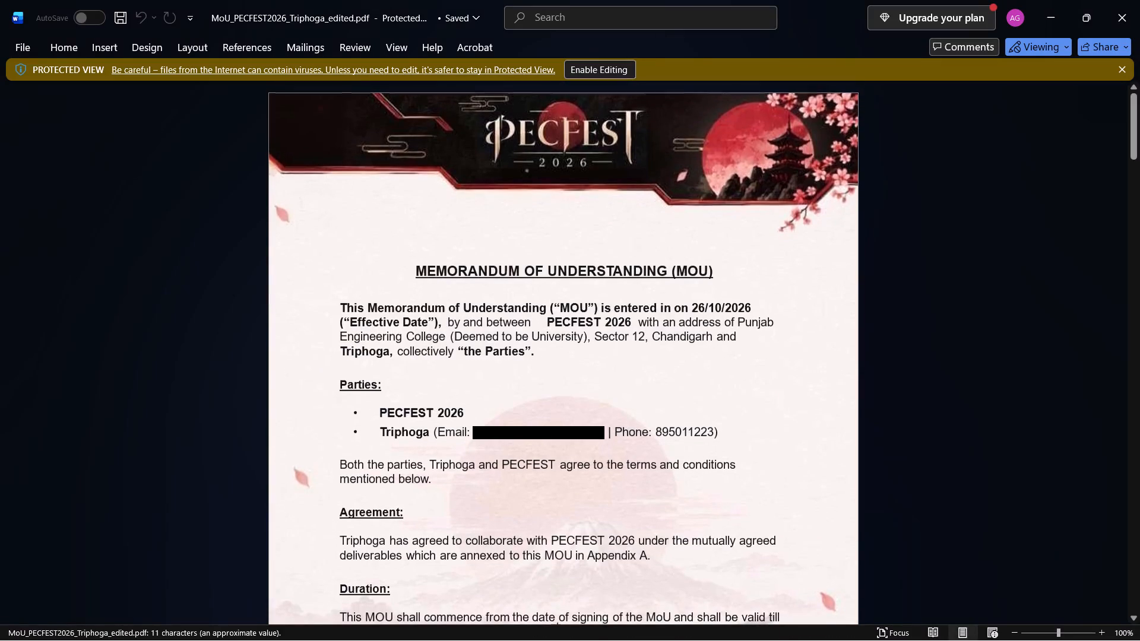
scroll(604, 391, "down", 6)
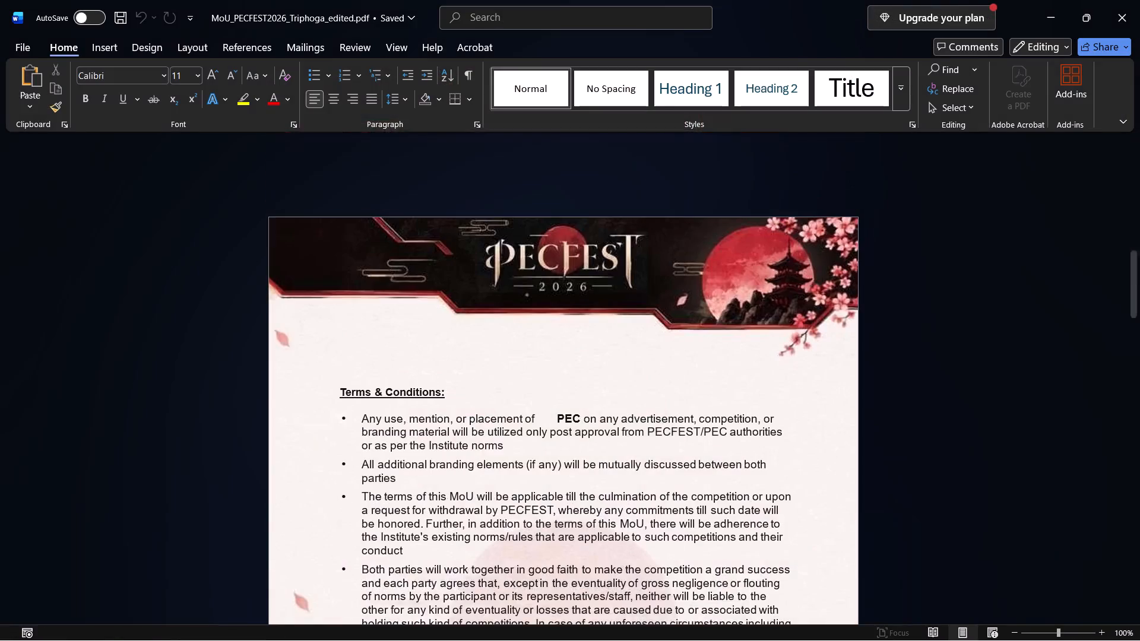
scroll(604, 391, "down", 3)
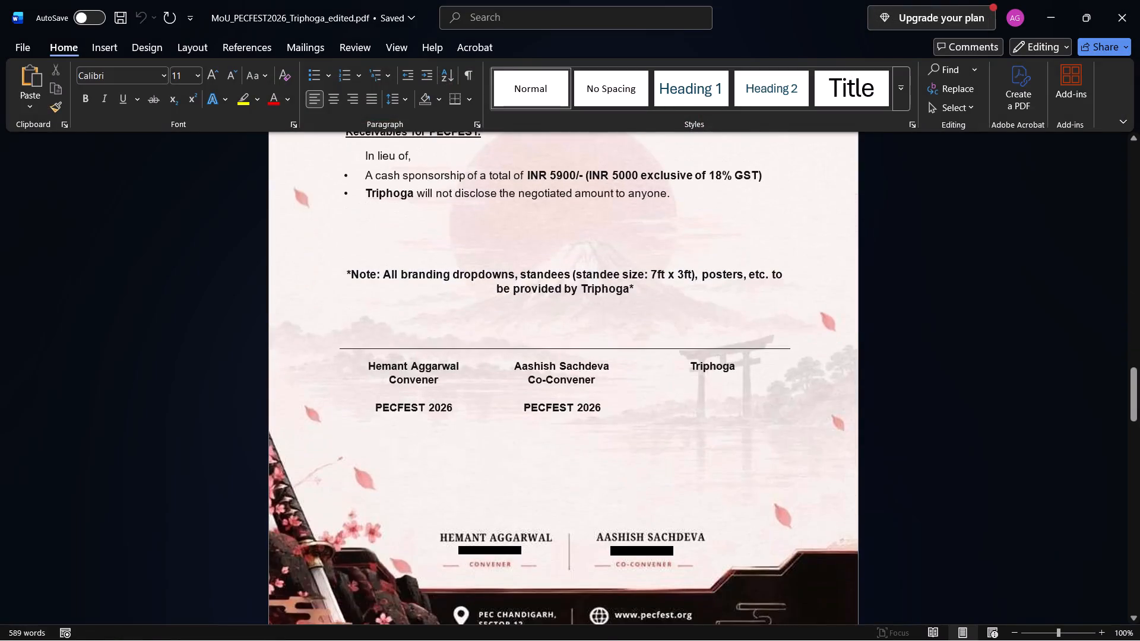
scroll(604, 391, "up", 1)
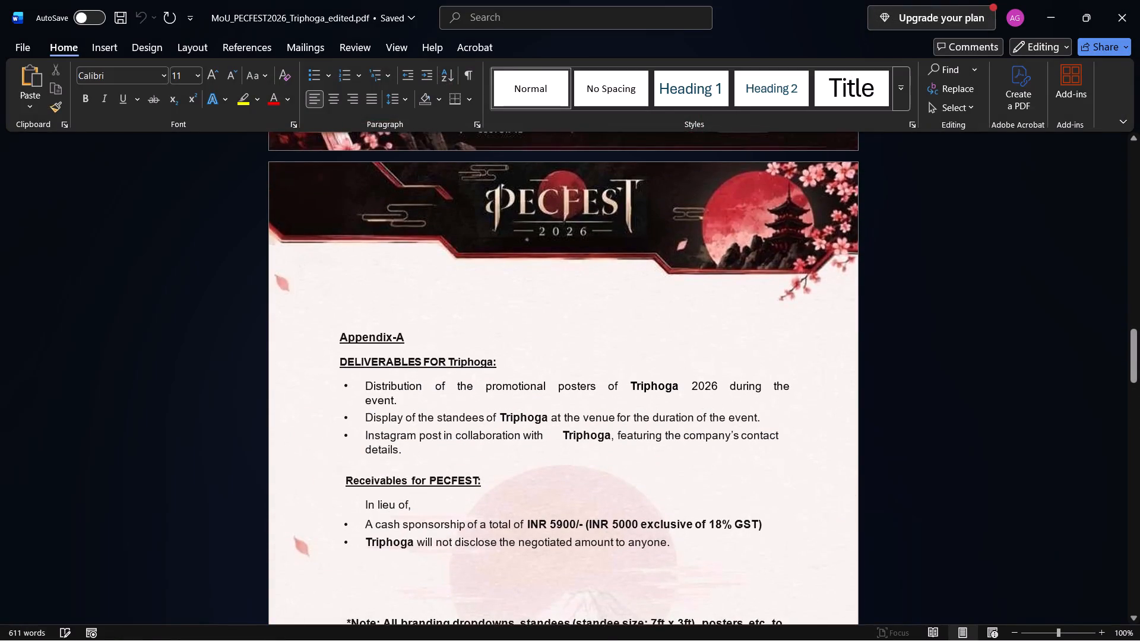
left_click(508, 364)
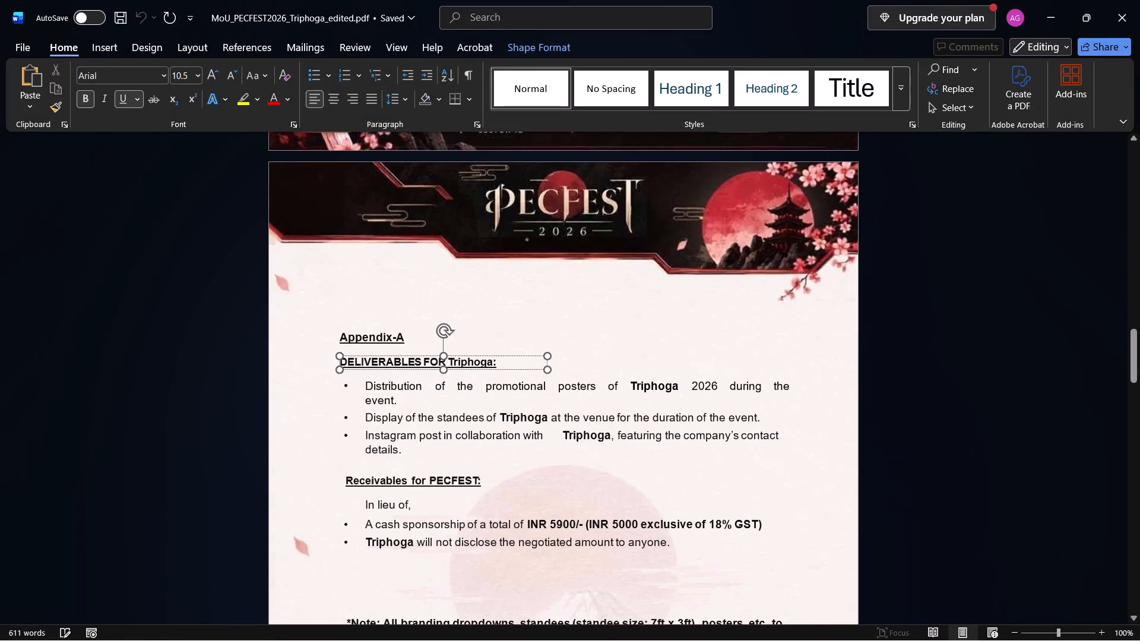
left_click(367, 383)
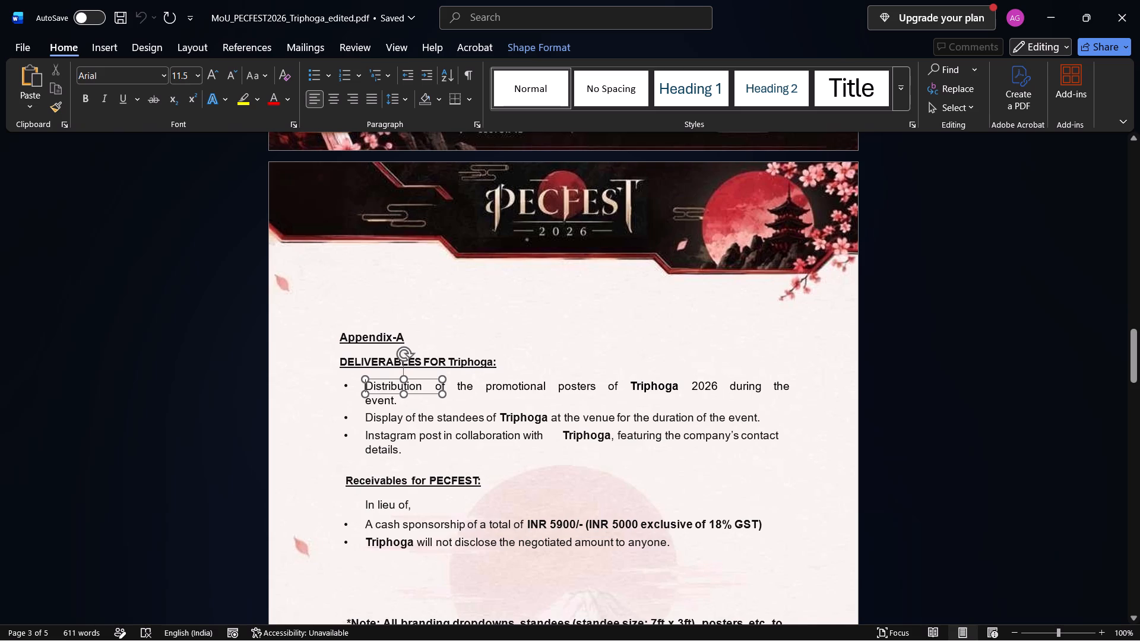
left_click(511, 390)
left_click(584, 365)
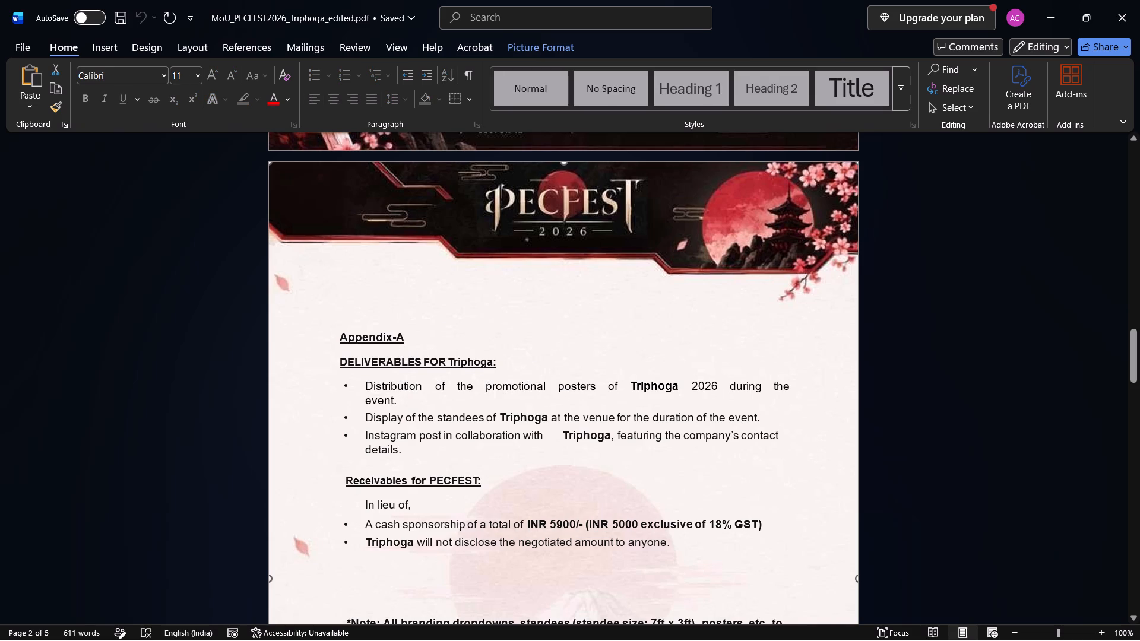
key("ctrl+a")
left_click(413, 363)
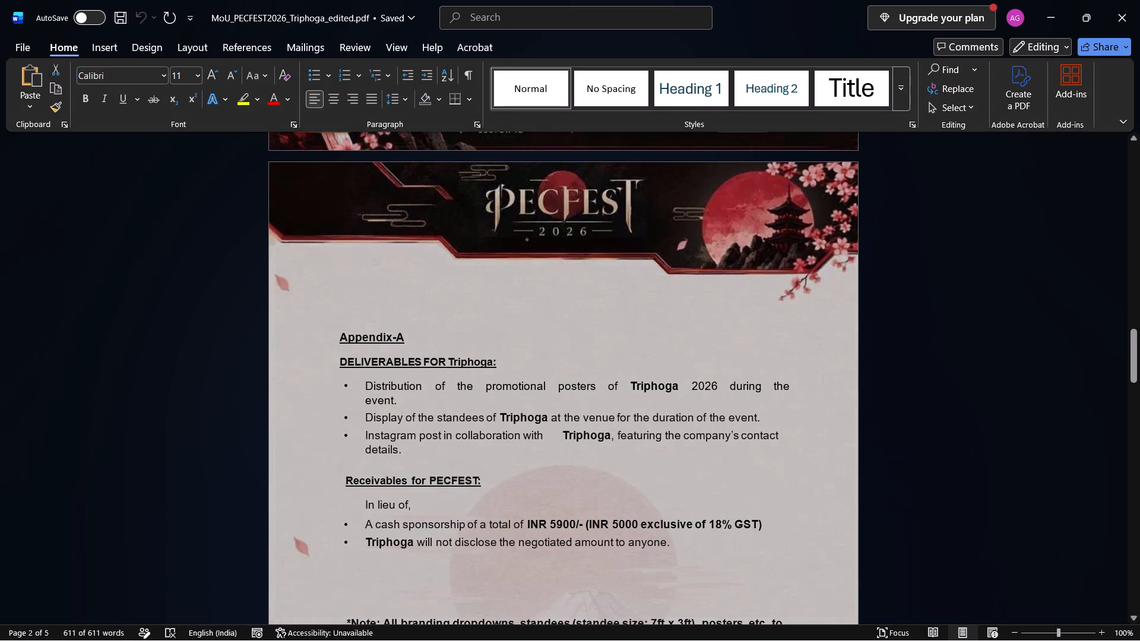
left_click(338, 357)
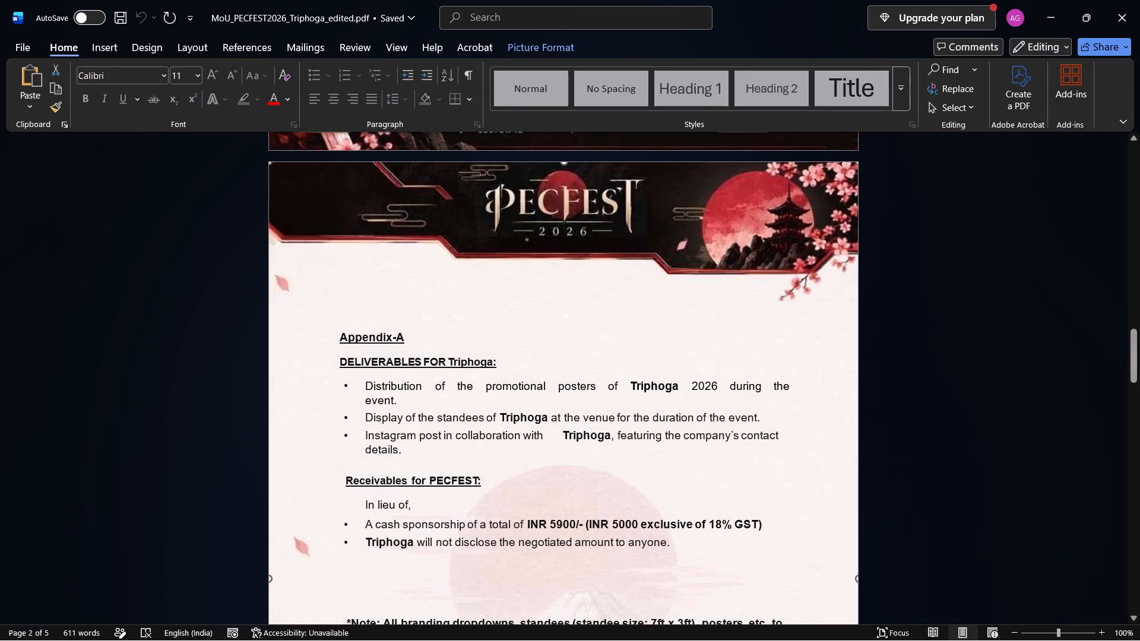
left_click(391, 379)
left_click(375, 388)
key("alt+Tab")
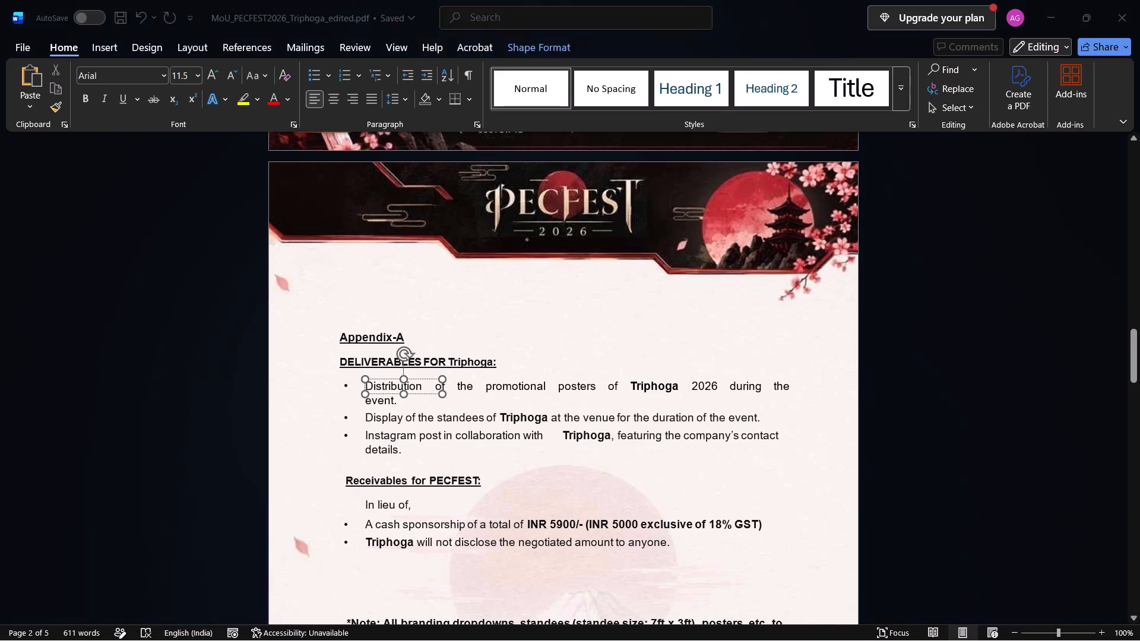
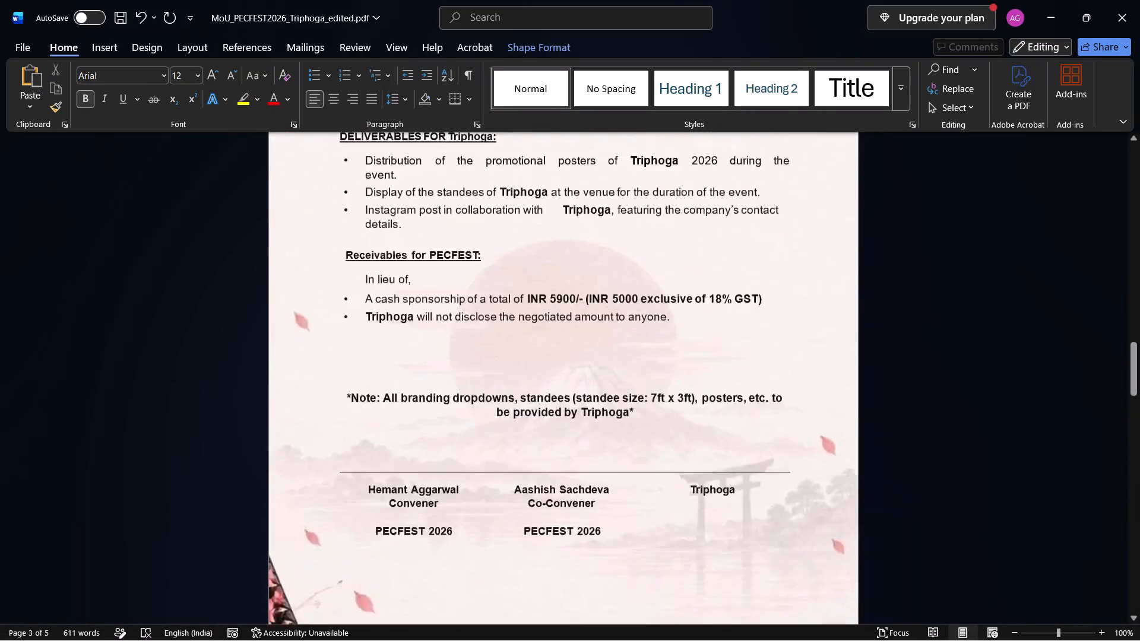
Move the word "Chandigarh" in the Covid guidelines bullet on page 2 beside "set by the", closing the wide gap.
scroll(591, 296, "left", 1)
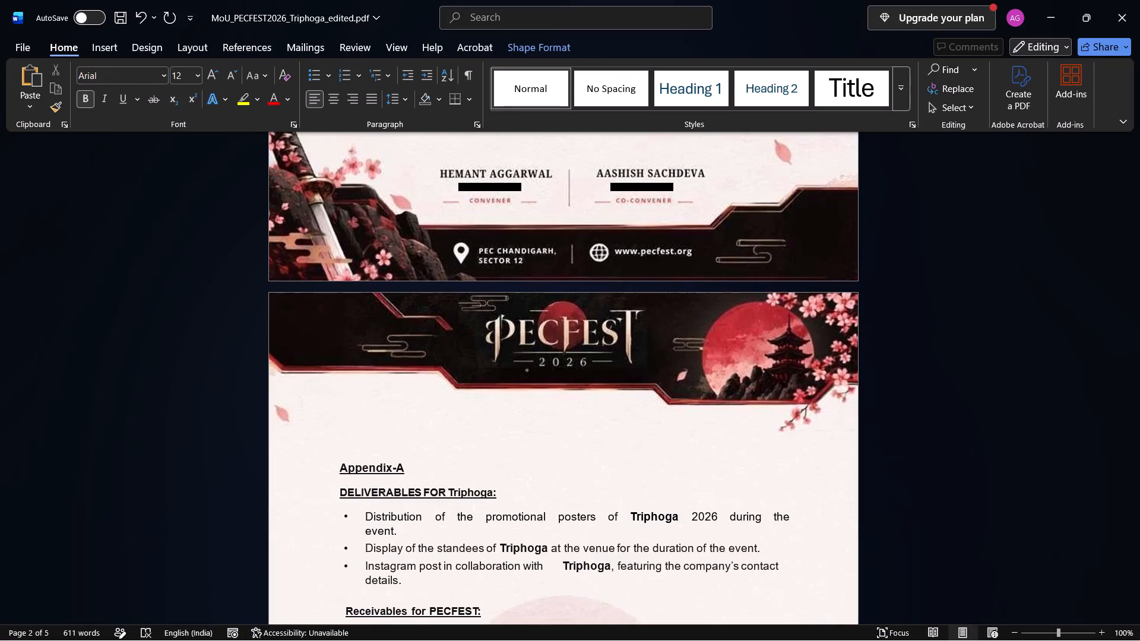
scroll(591, 296, "up", 7)
scroll(591, 296, "down", 1)
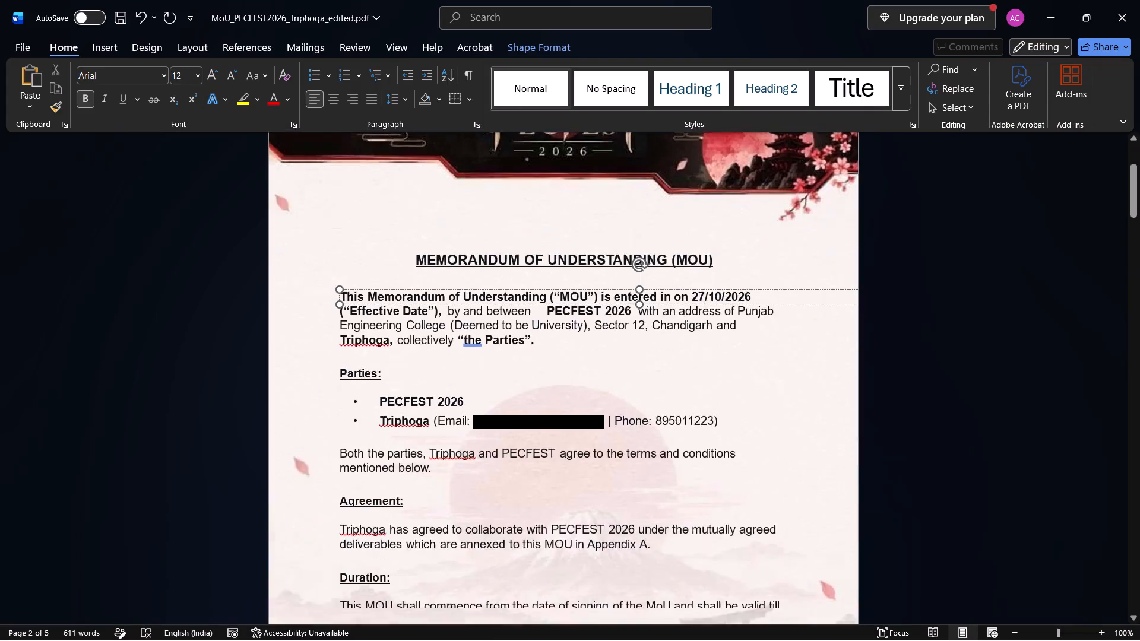
scroll(591, 296, "down", 4)
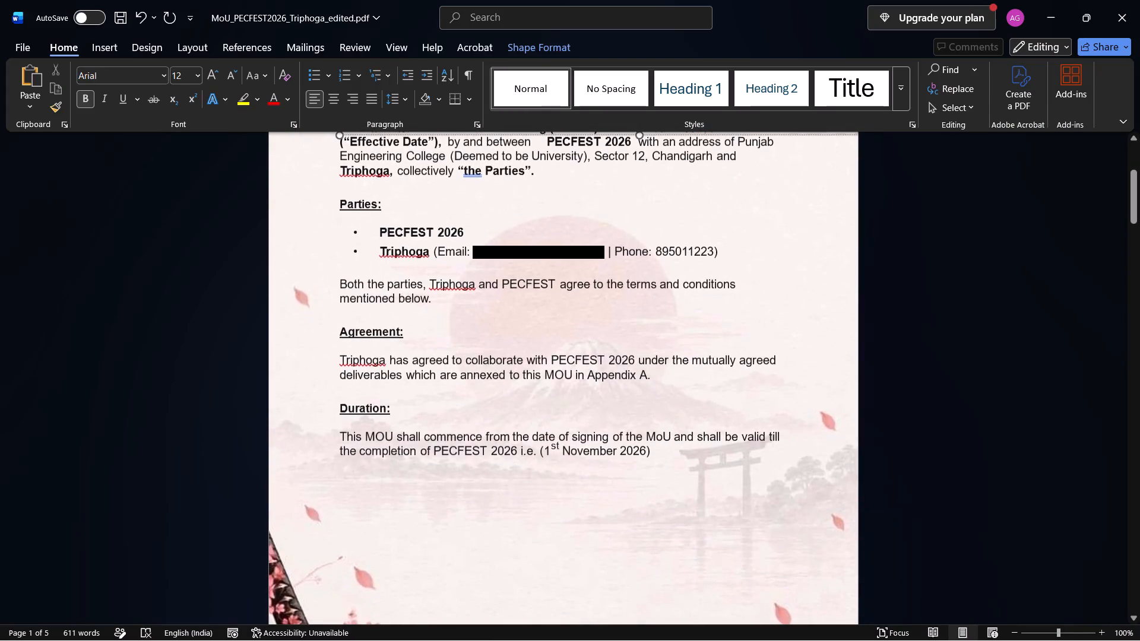
scroll(591, 296, "down", 2)
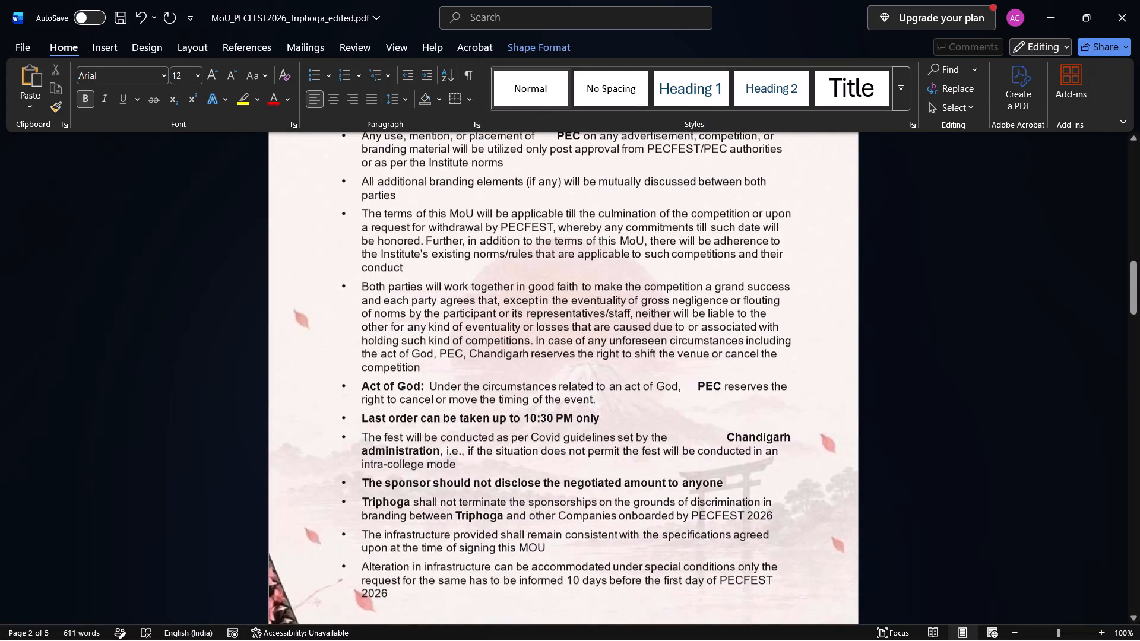
left_click(735, 436)
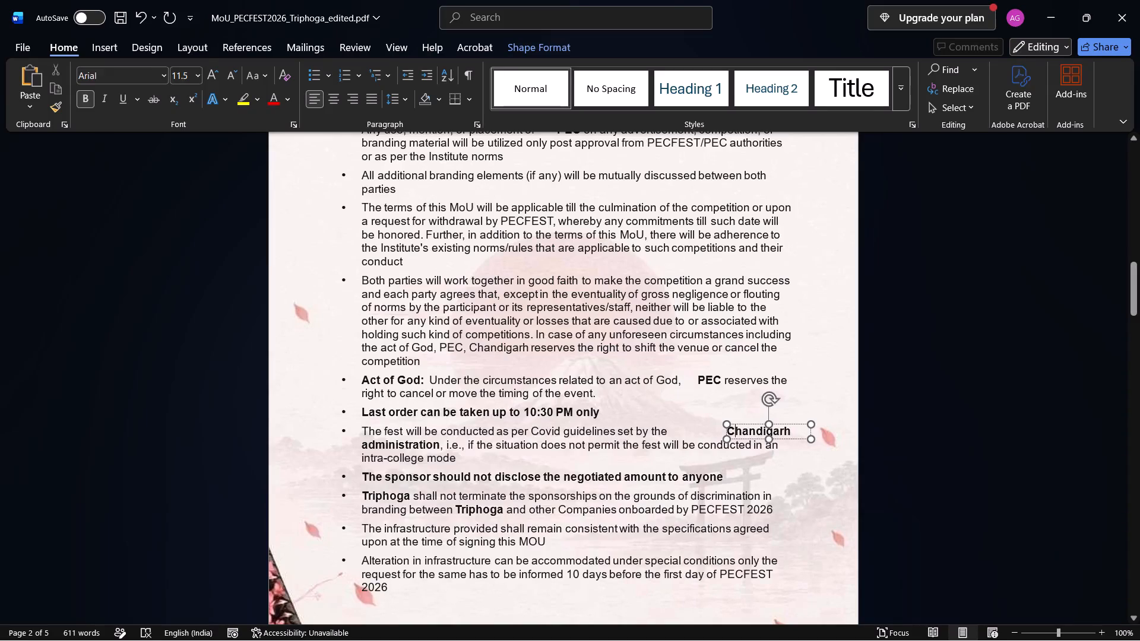
left_click(864, 414)
left_click(765, 334)
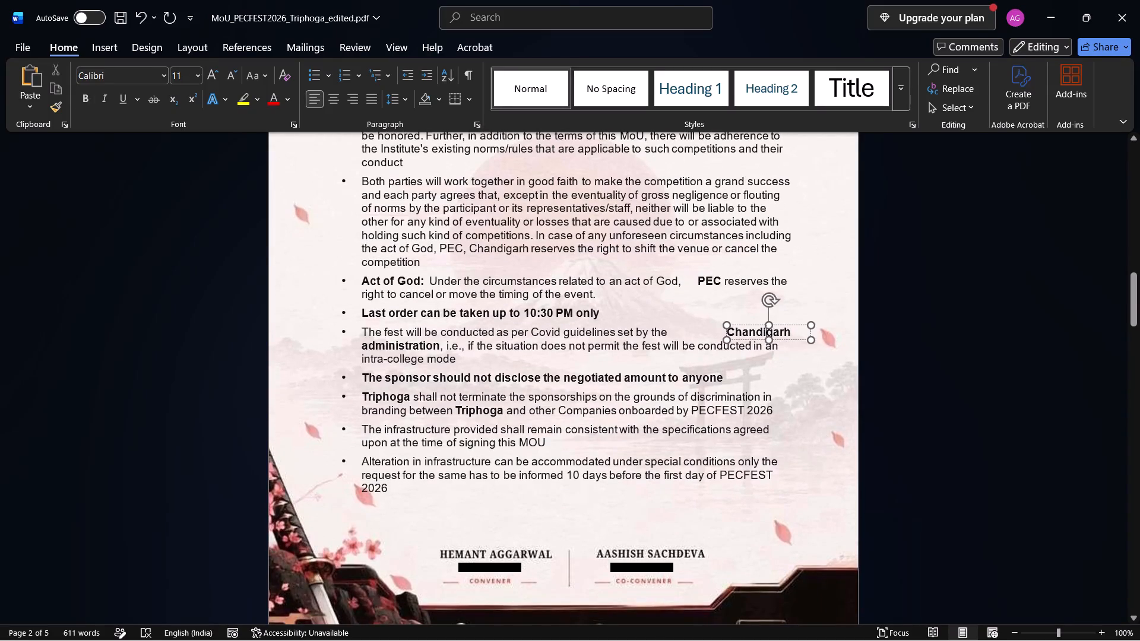
left_click_drag(760, 326, 736, 322)
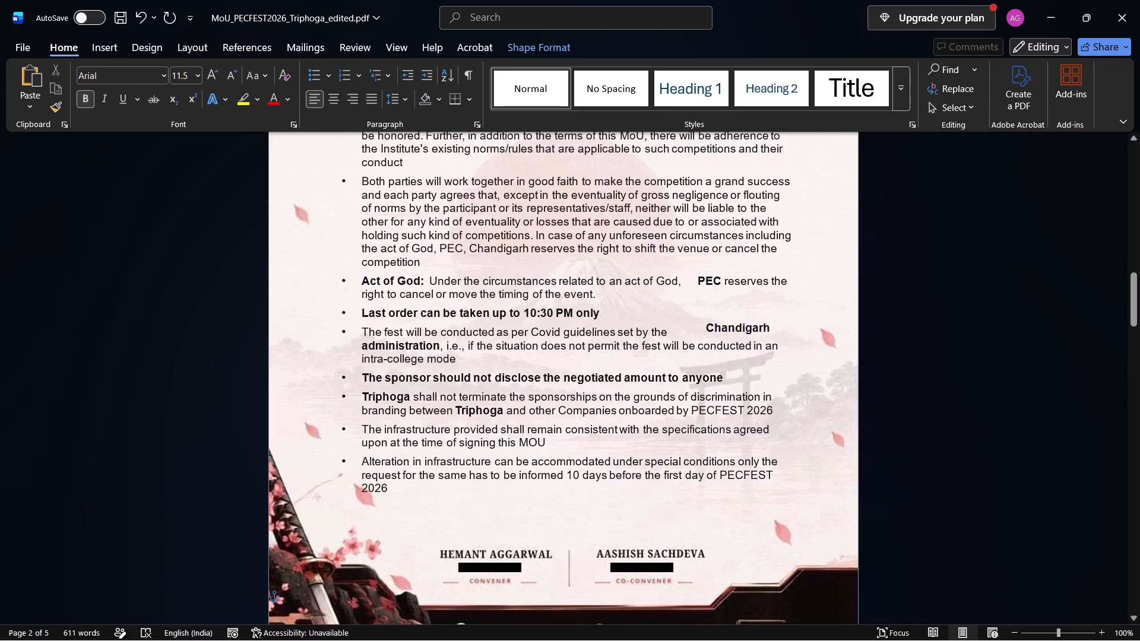
left_click_drag(736, 322, 705, 326)
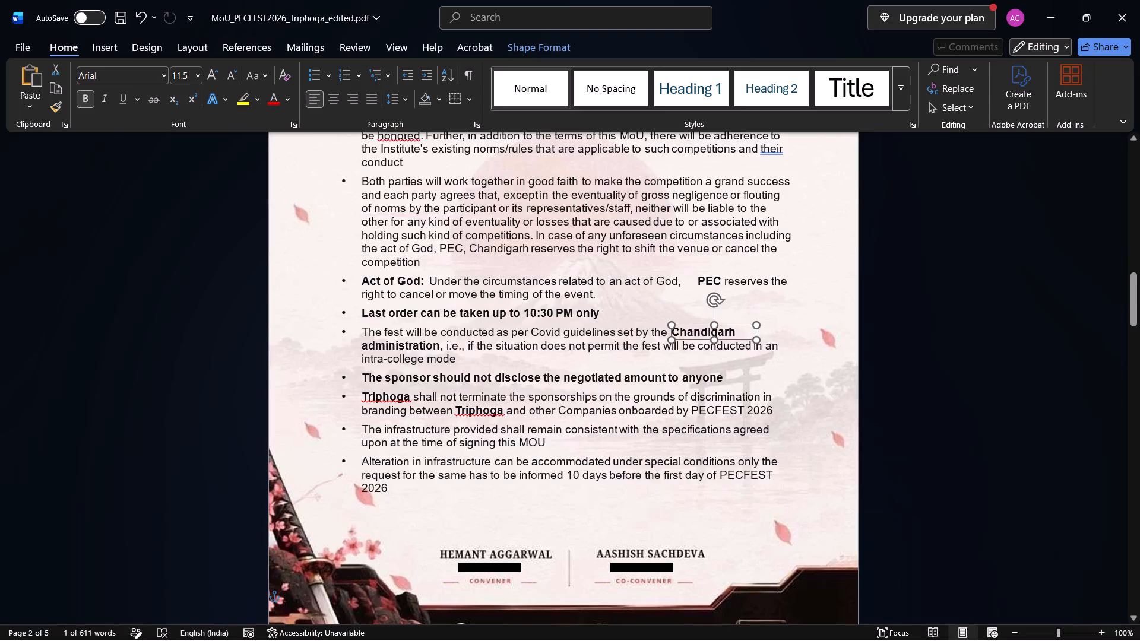
left_click(815, 329)
Look over the remaining terms on page 2 and the deliverables and receivables in Appendix-A for spacing problems.
scroll(815, 329, "down", 2)
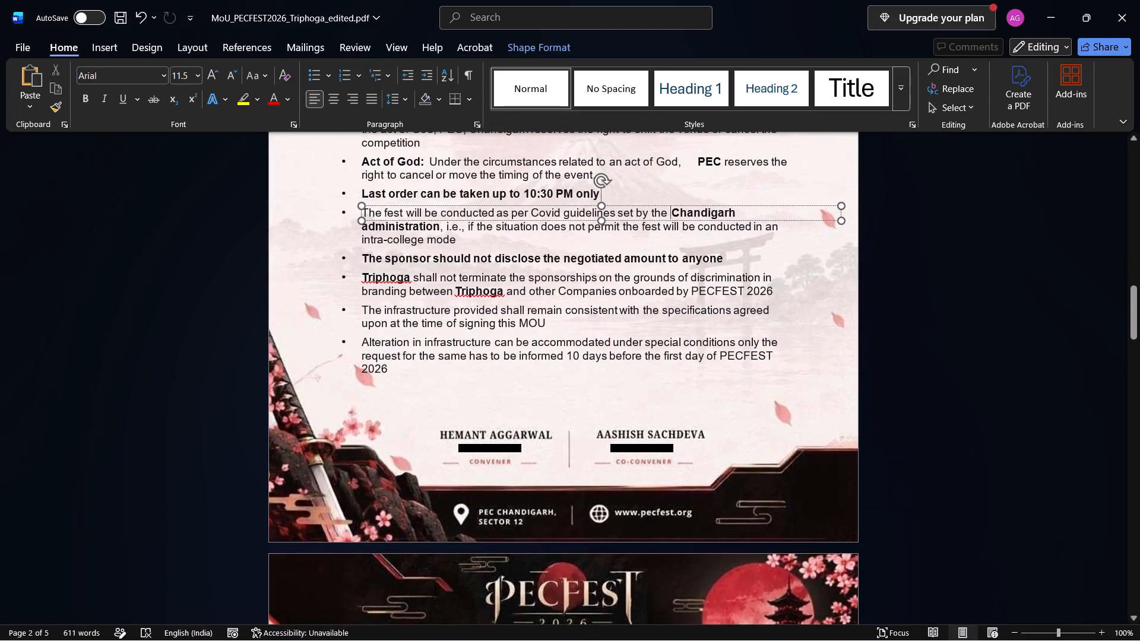
scroll(815, 329, "down", 2)
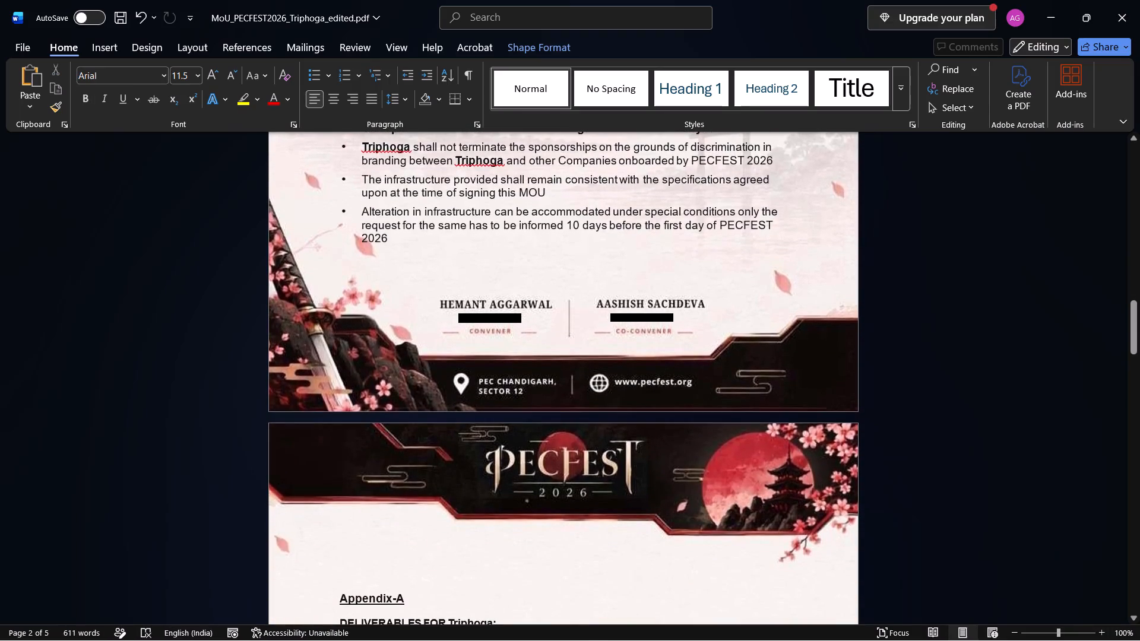
scroll(815, 329, "down", 2)
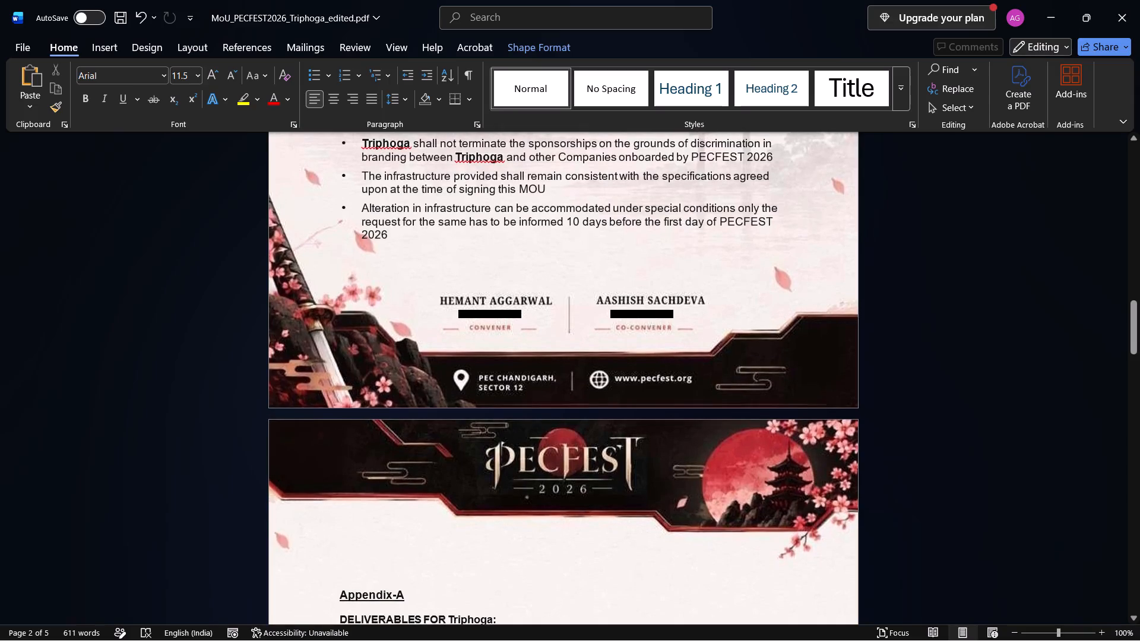
scroll(815, 329, "down", 1)
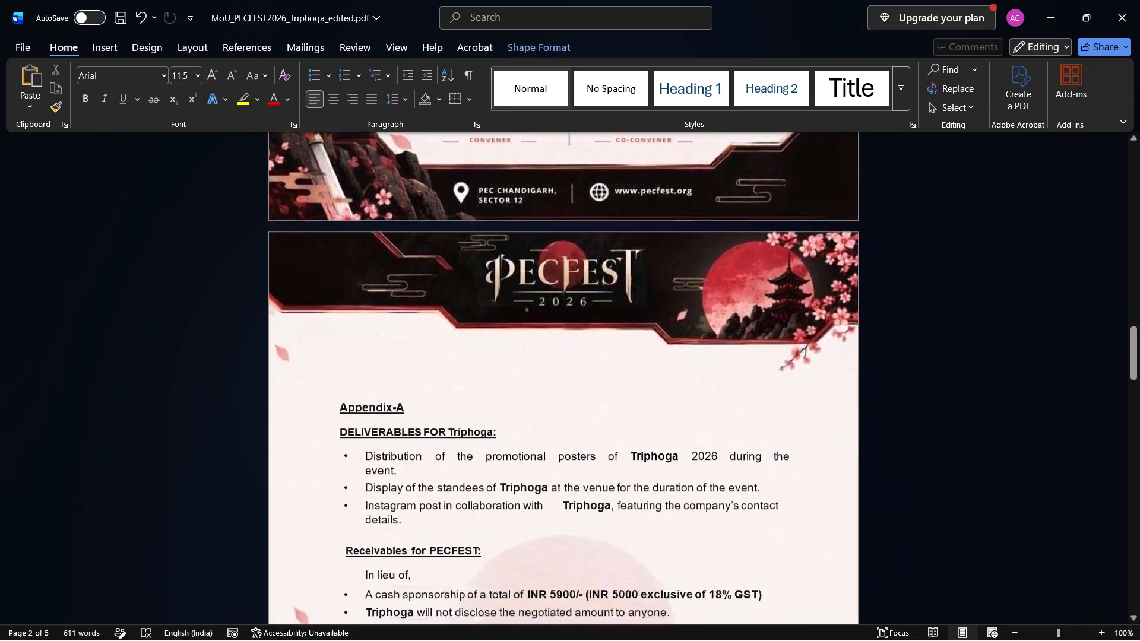
scroll(815, 329, "down", 2)
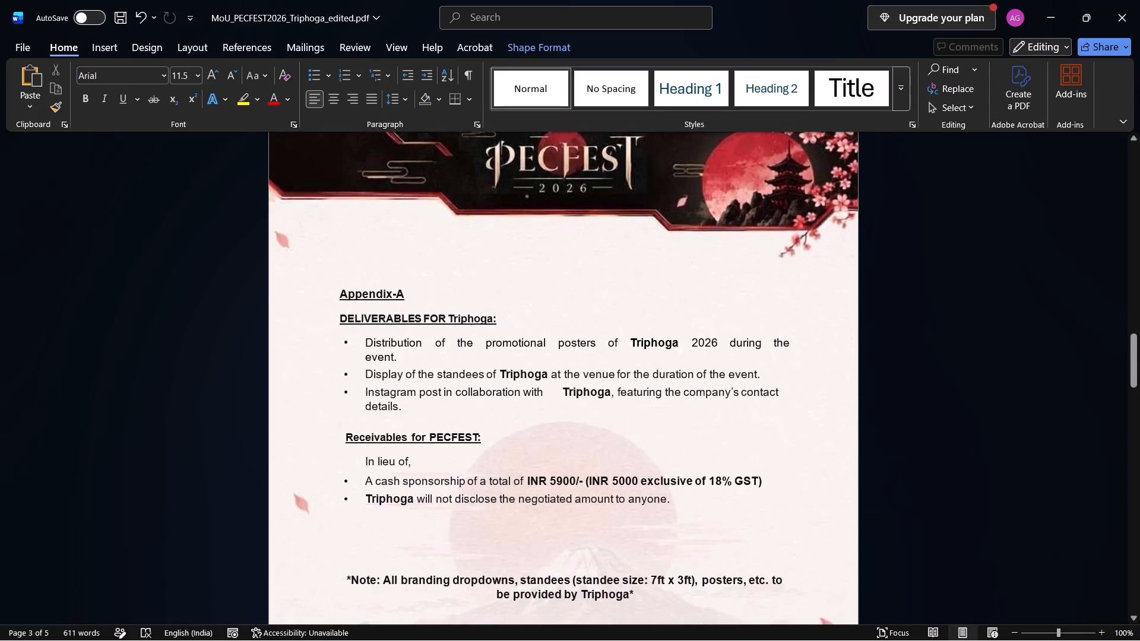
scroll(815, 329, "down", 1)
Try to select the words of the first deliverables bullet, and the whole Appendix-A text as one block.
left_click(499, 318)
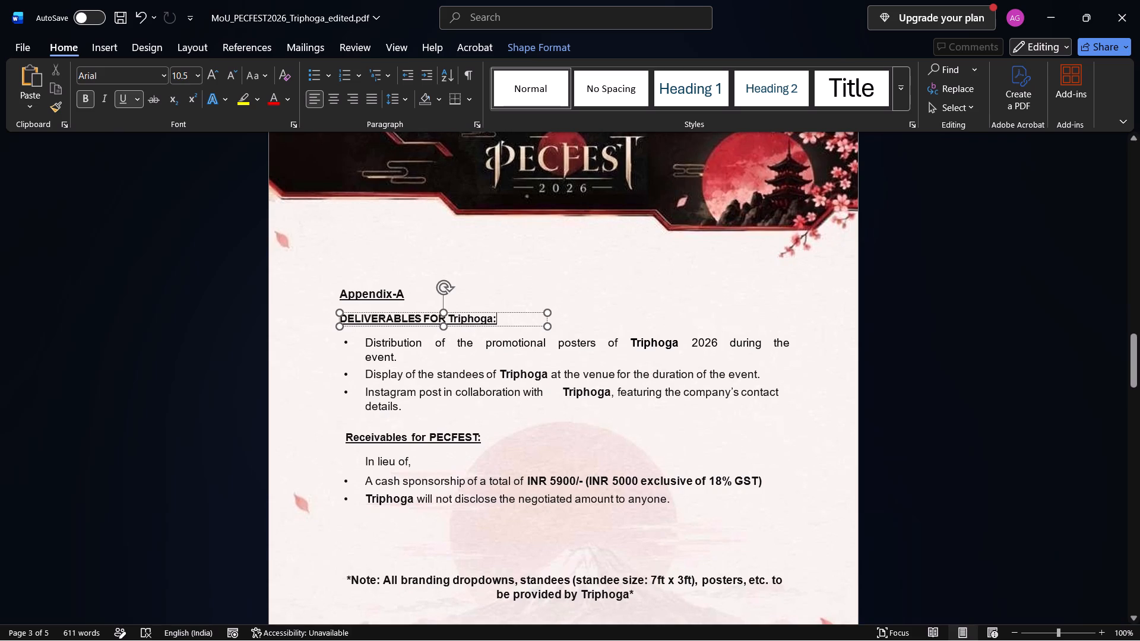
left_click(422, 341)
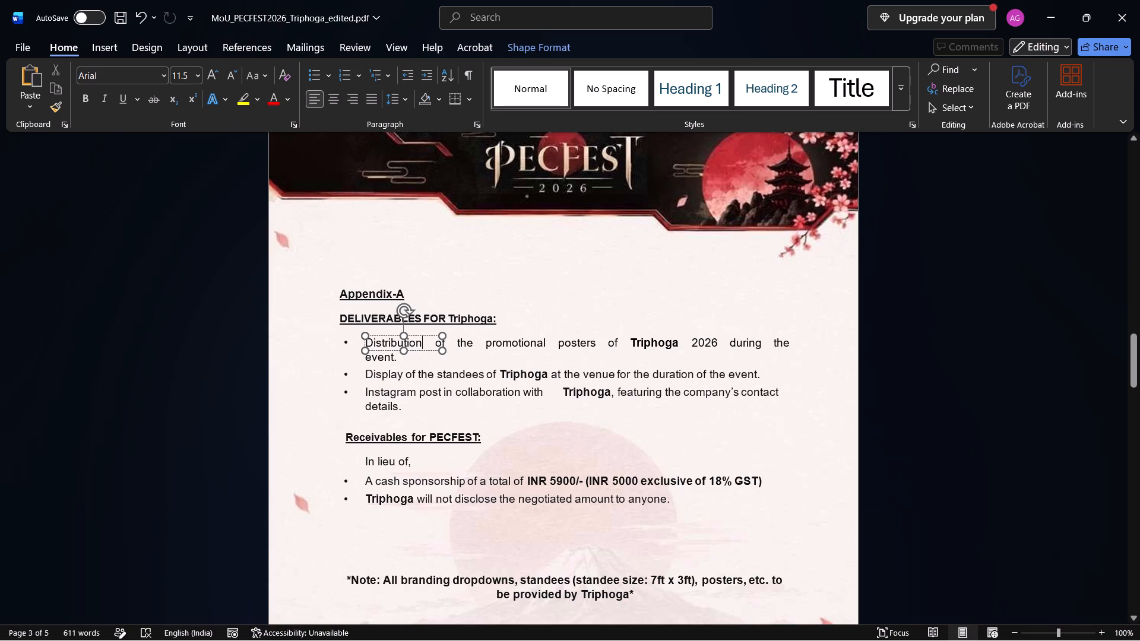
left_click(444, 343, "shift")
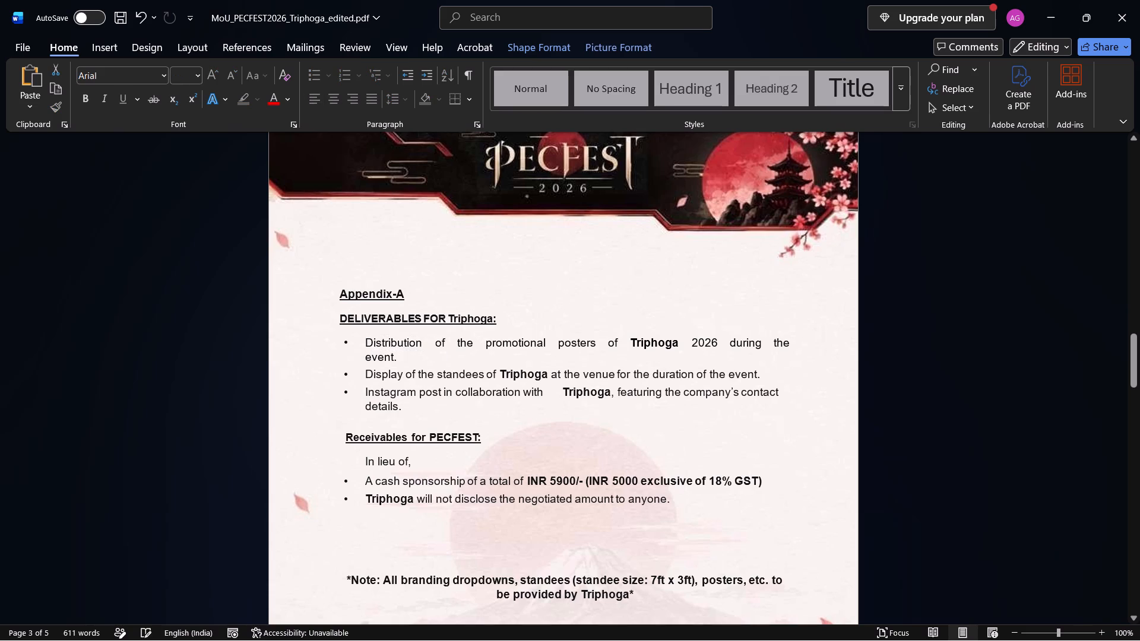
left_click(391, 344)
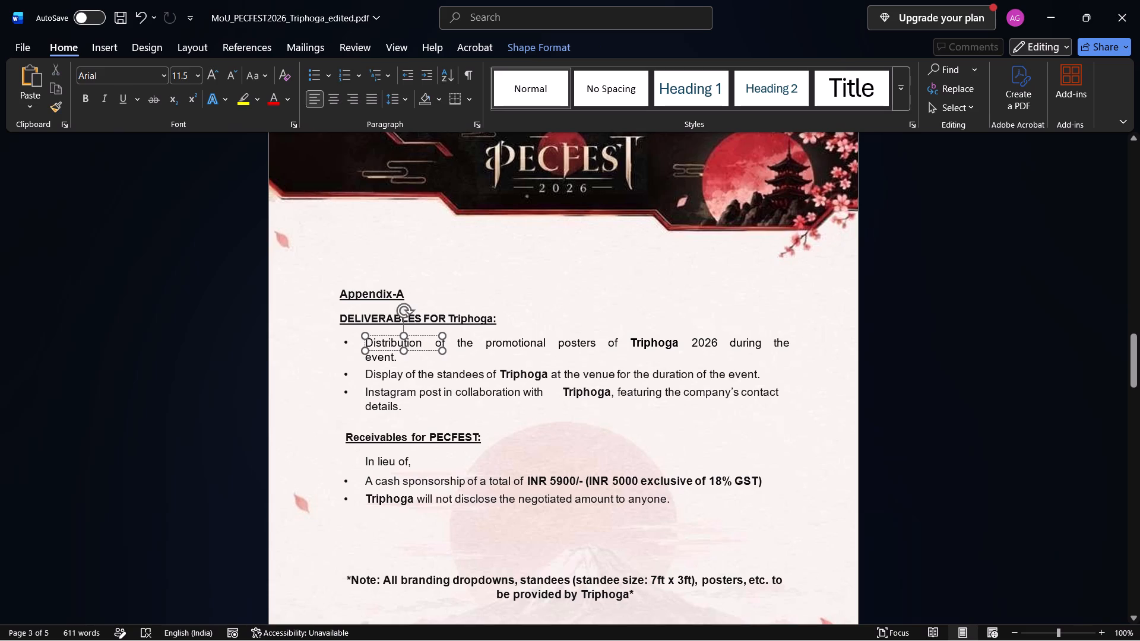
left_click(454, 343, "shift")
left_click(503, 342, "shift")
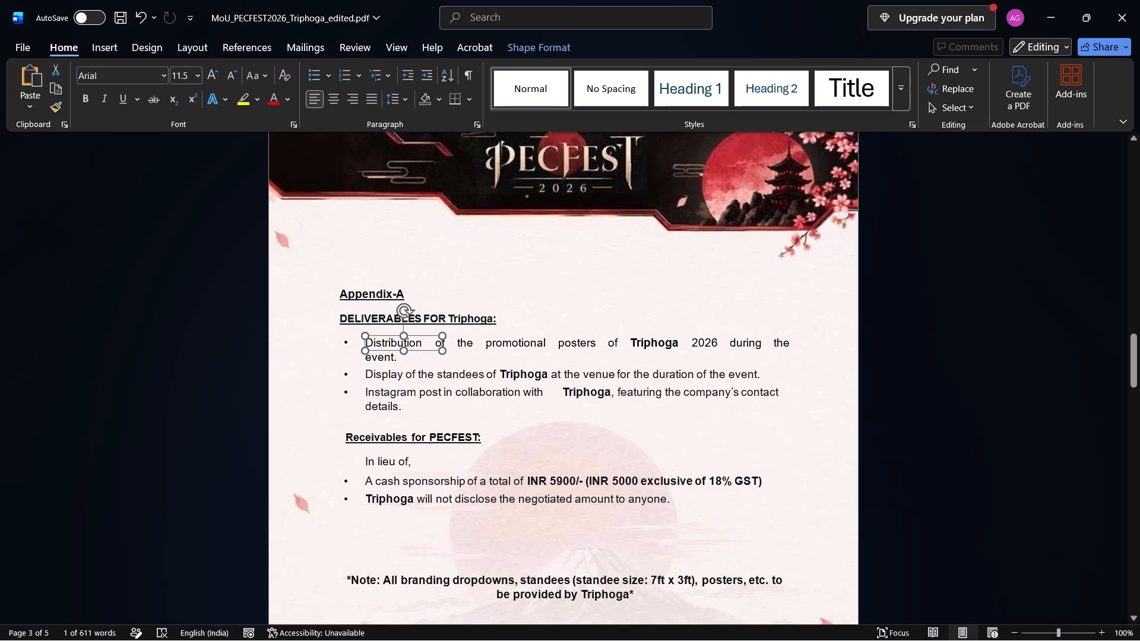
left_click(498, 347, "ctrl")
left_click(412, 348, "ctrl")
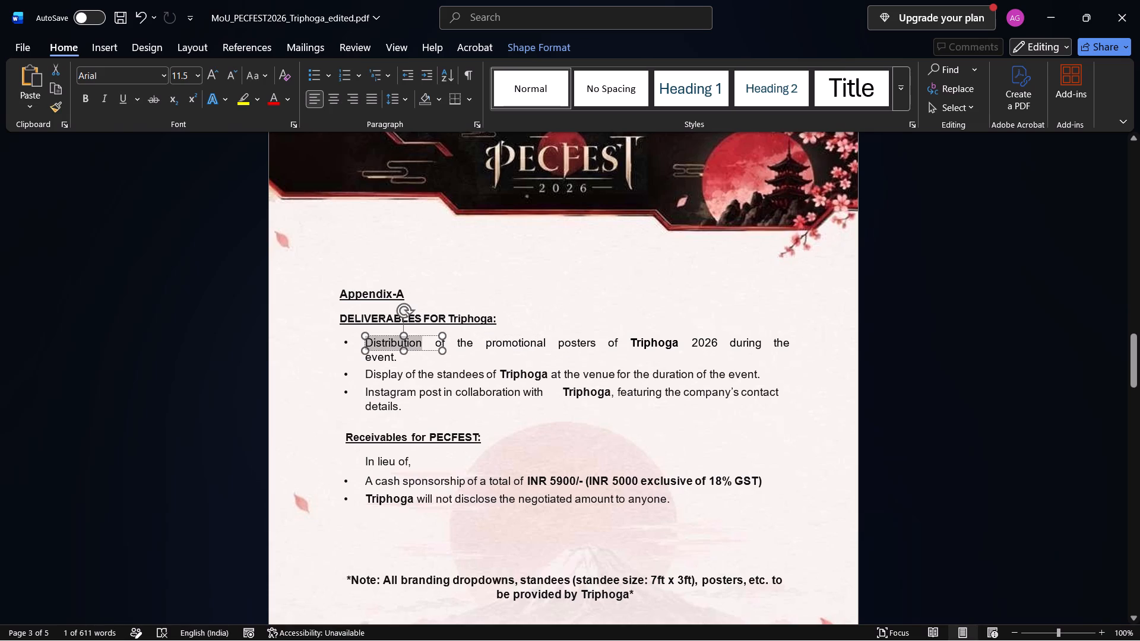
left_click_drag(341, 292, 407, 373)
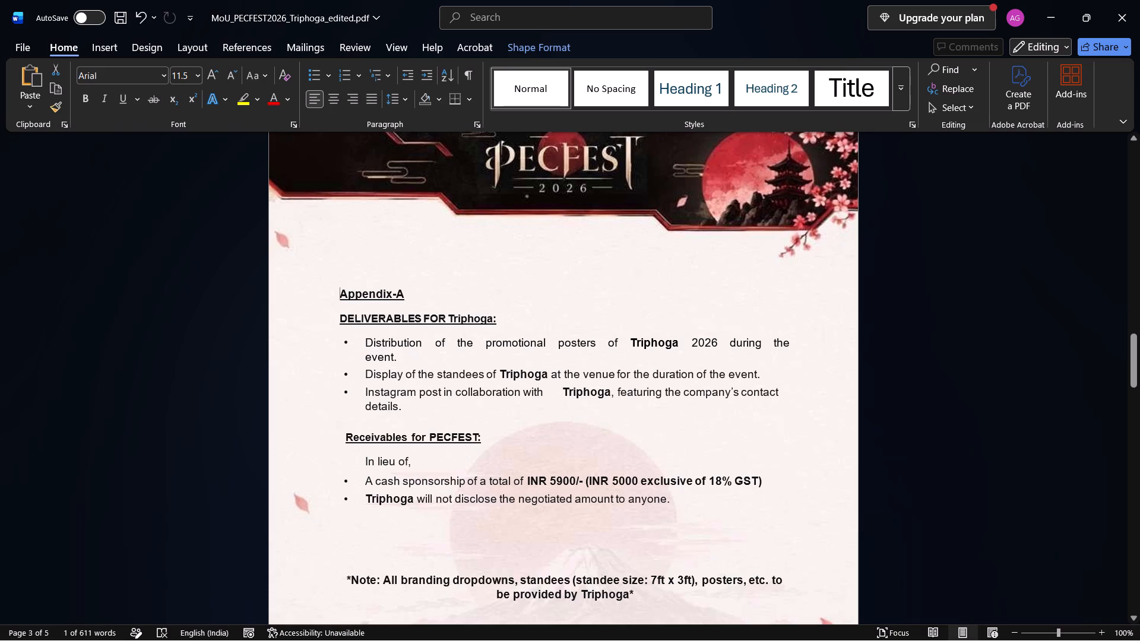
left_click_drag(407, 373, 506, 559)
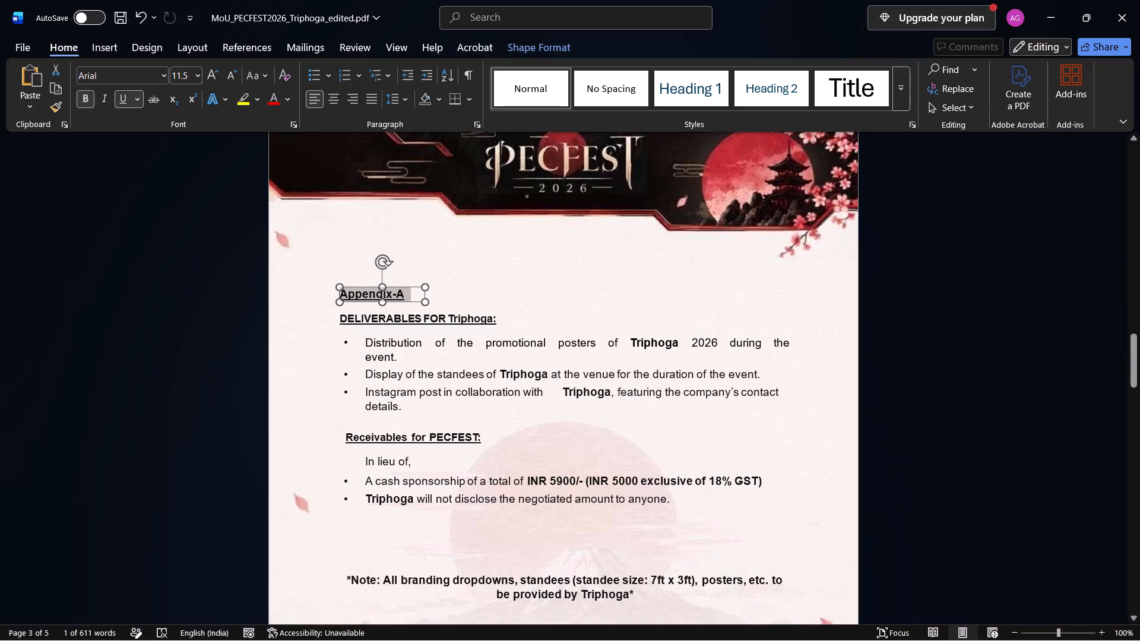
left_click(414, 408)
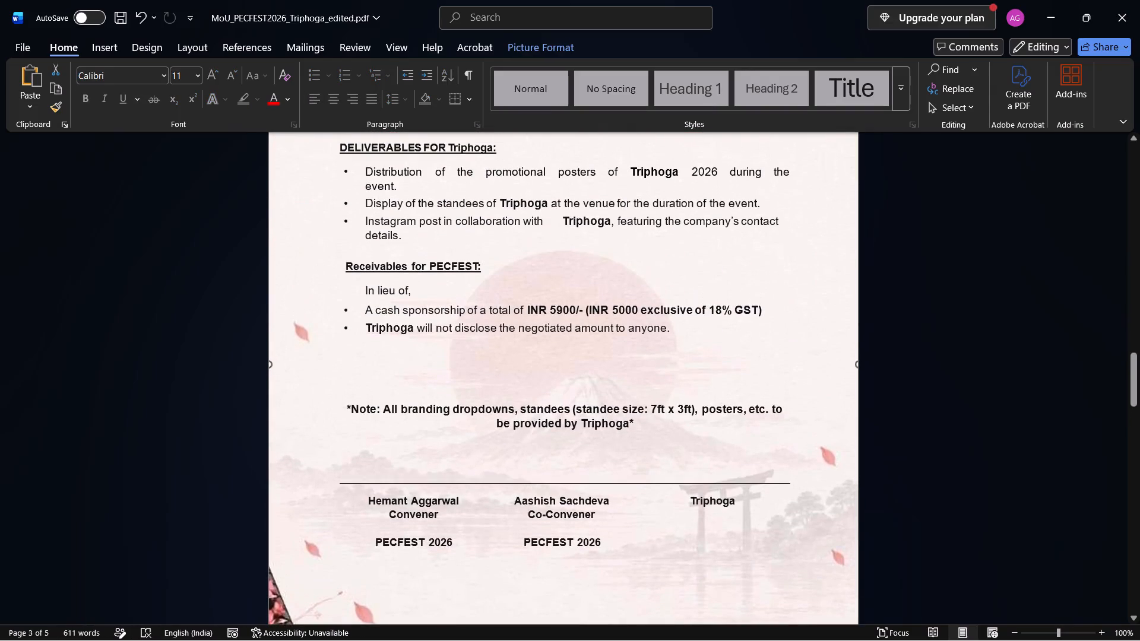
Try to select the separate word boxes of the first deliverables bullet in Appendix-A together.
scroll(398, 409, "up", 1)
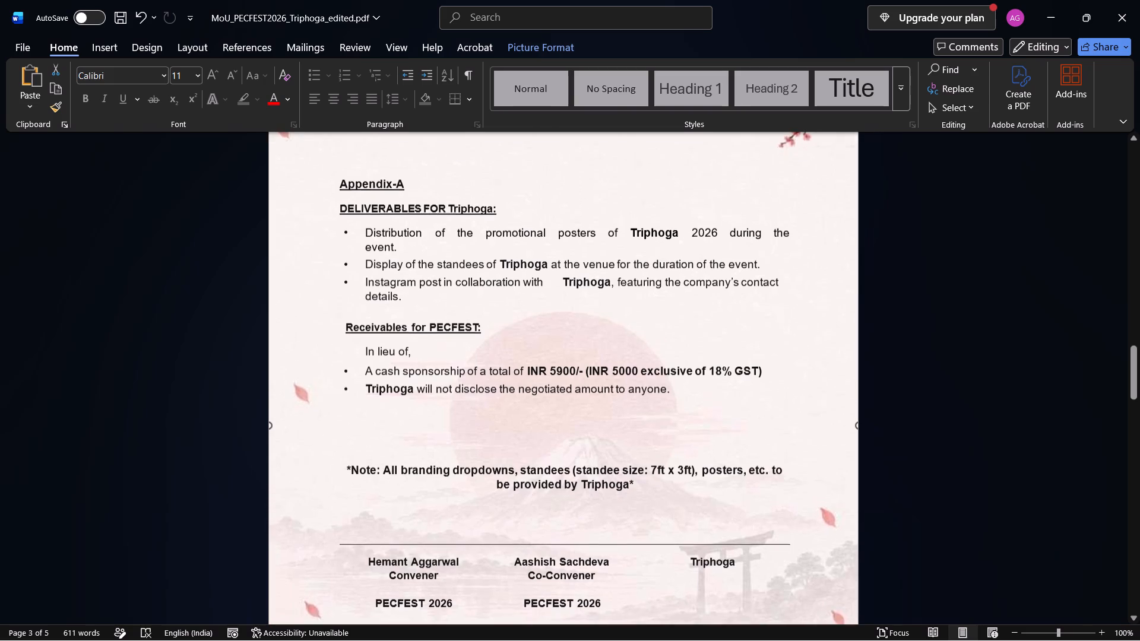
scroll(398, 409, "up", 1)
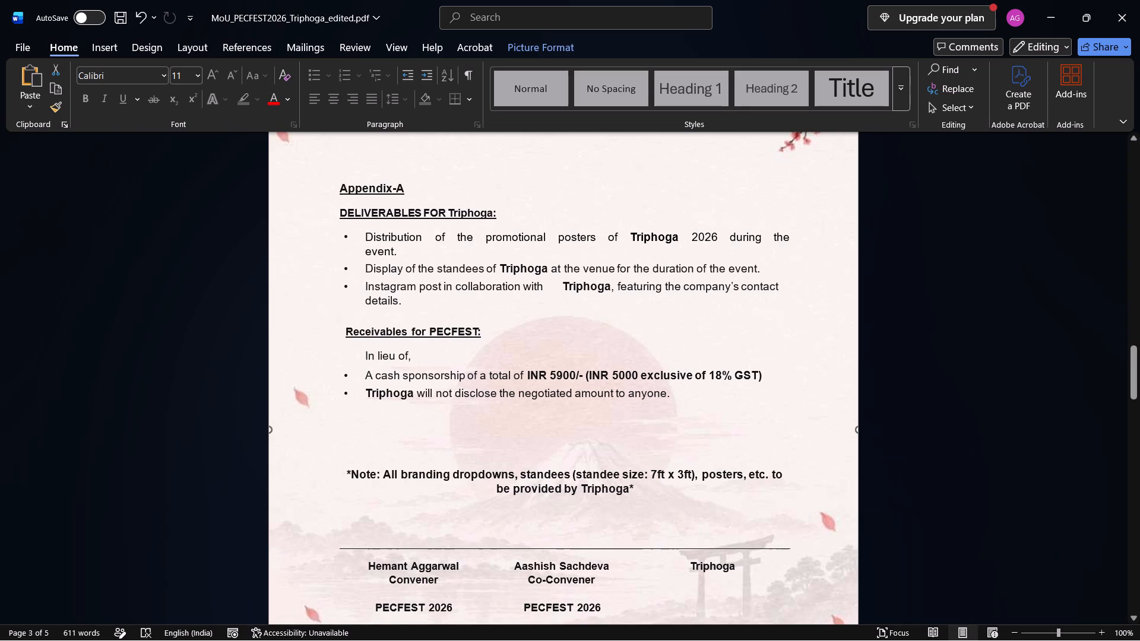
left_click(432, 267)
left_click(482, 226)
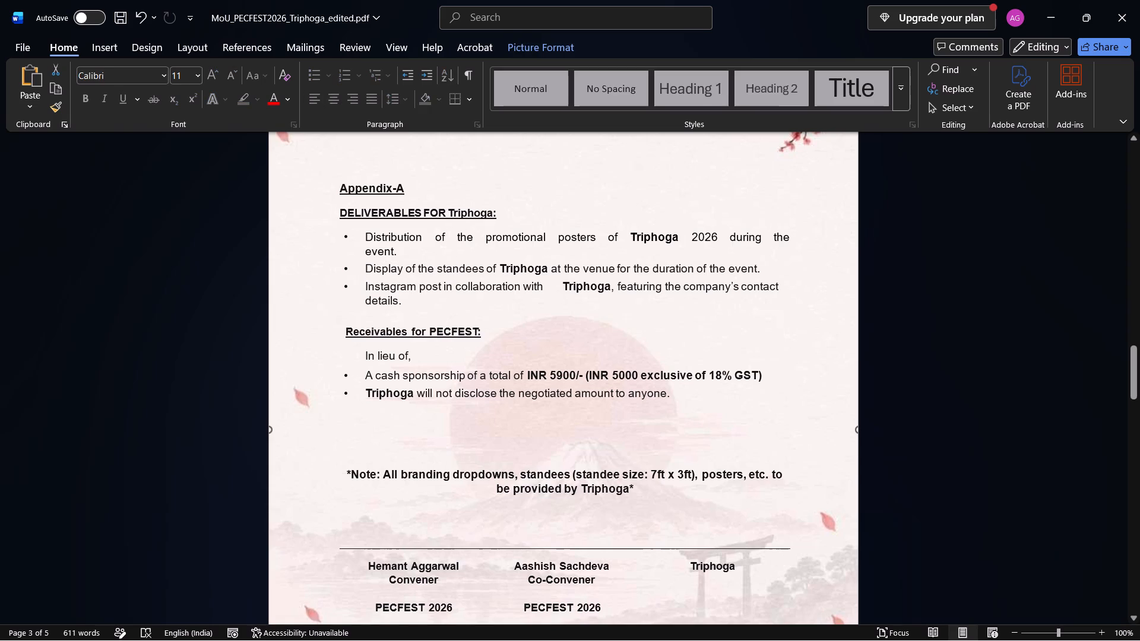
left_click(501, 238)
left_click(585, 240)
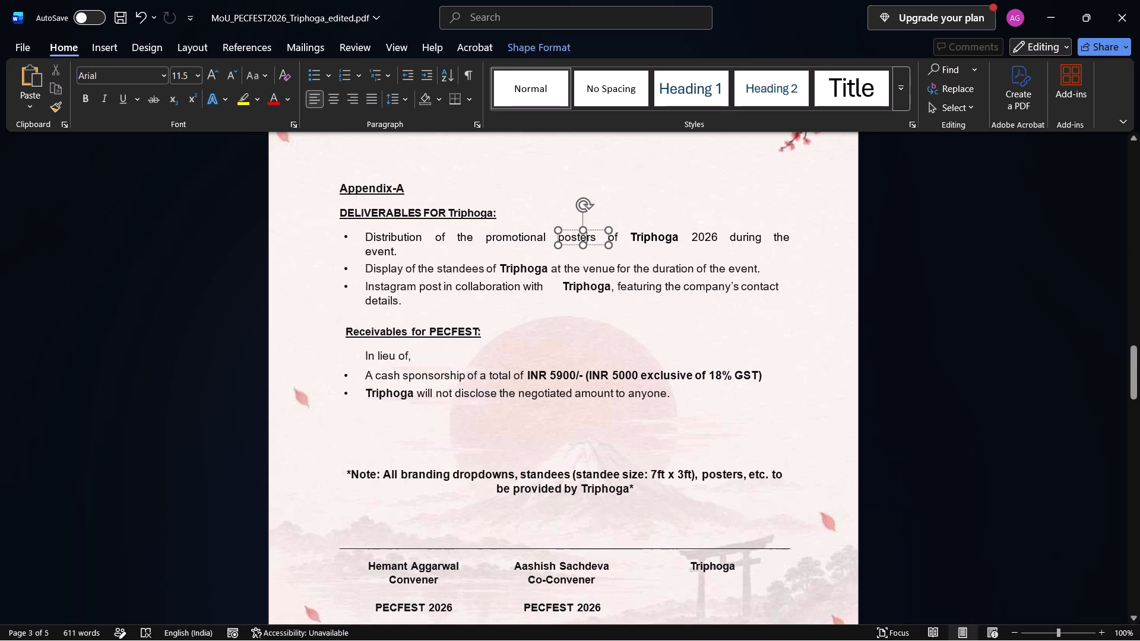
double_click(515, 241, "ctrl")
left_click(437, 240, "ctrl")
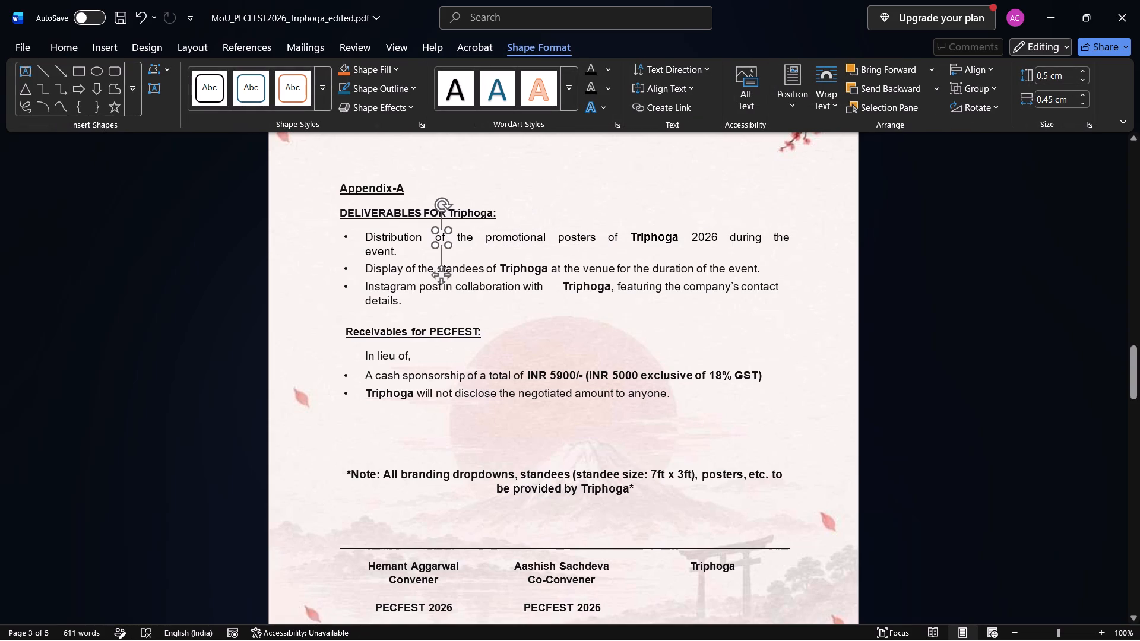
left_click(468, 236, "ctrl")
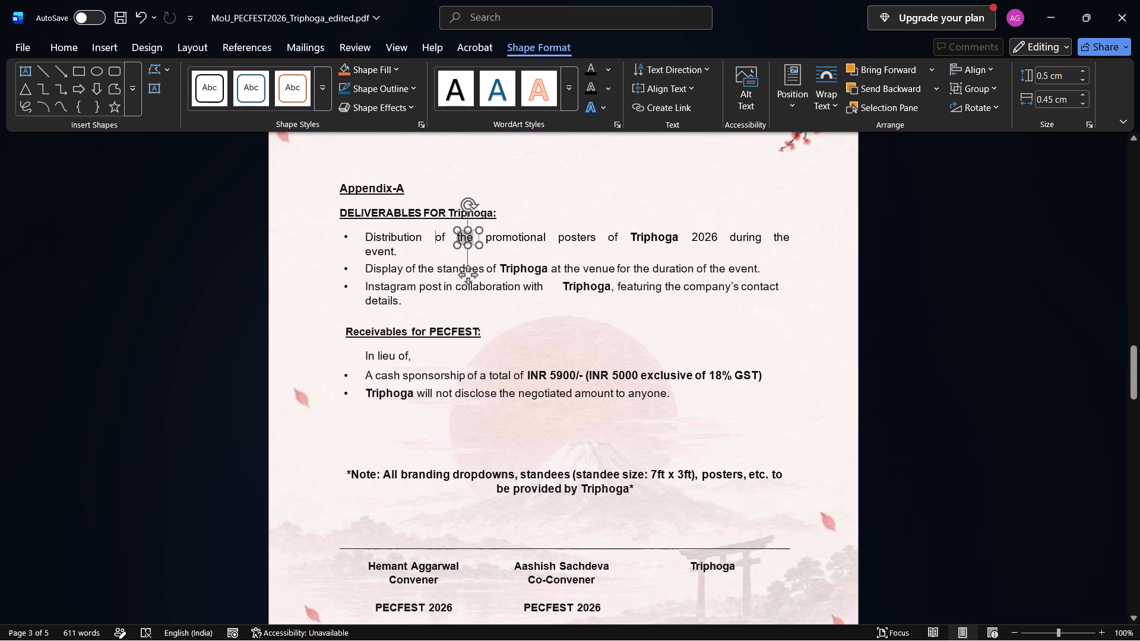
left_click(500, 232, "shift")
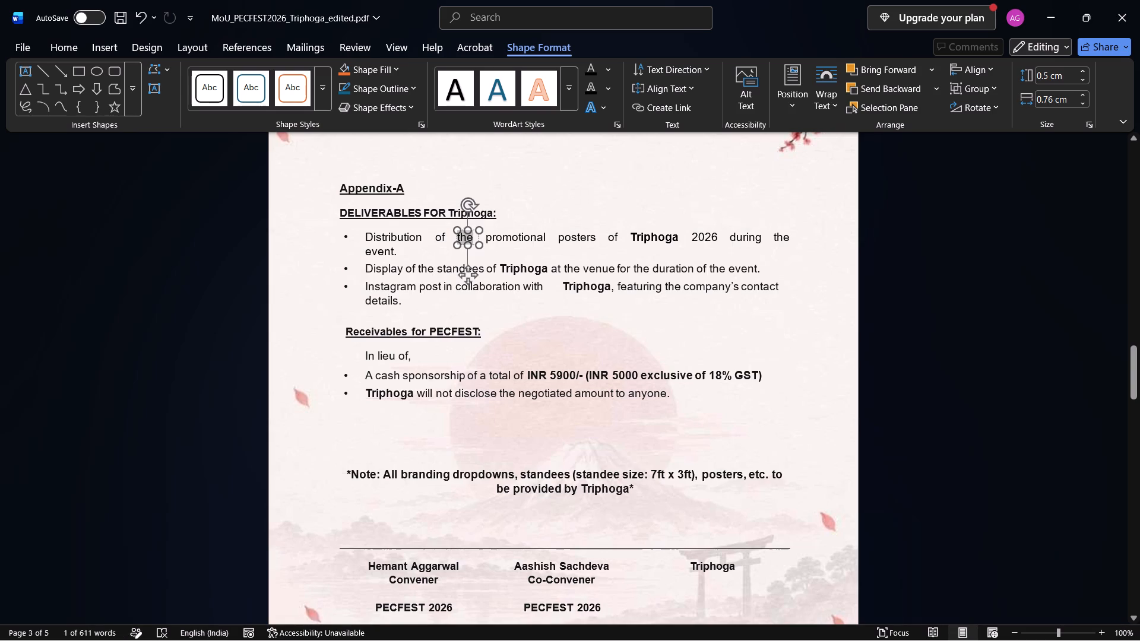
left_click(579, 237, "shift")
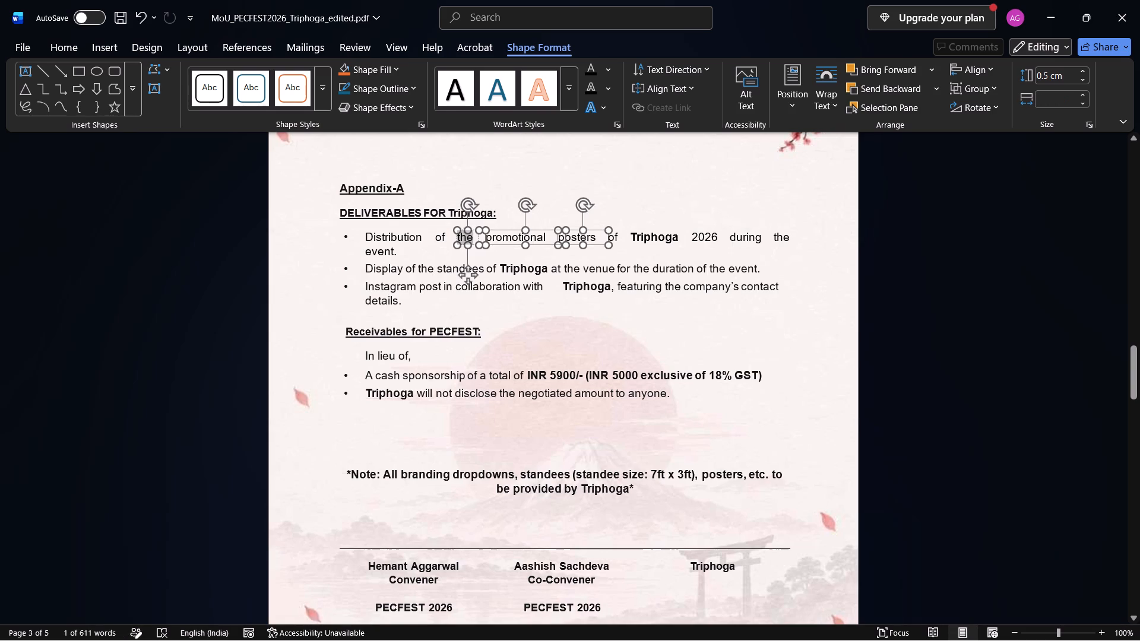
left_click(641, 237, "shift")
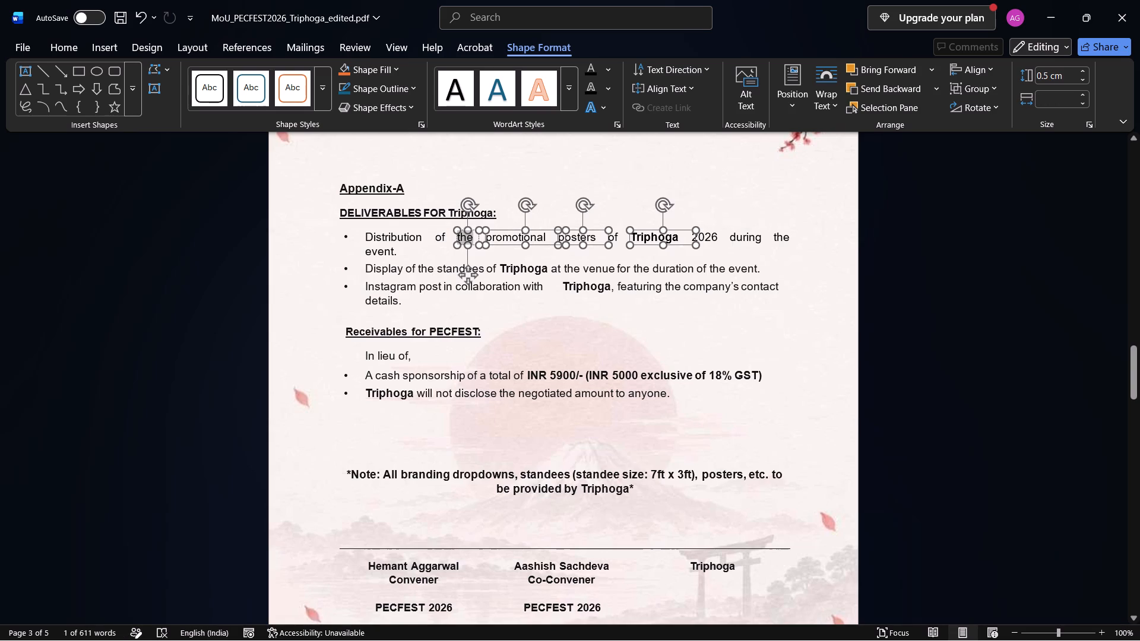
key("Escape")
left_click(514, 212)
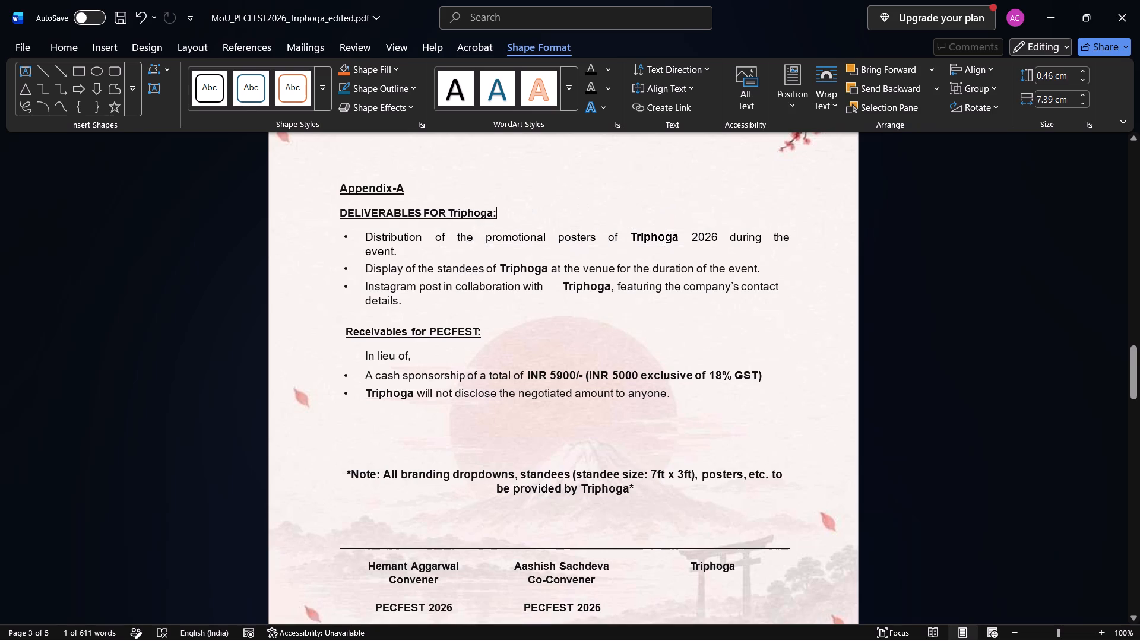
Move the "Appendix-A" heading up, closer to the PECFEST banner and still aligned with the deliverables heading's left edge.
scroll(440, 190, "up", 1)
left_click(380, 310)
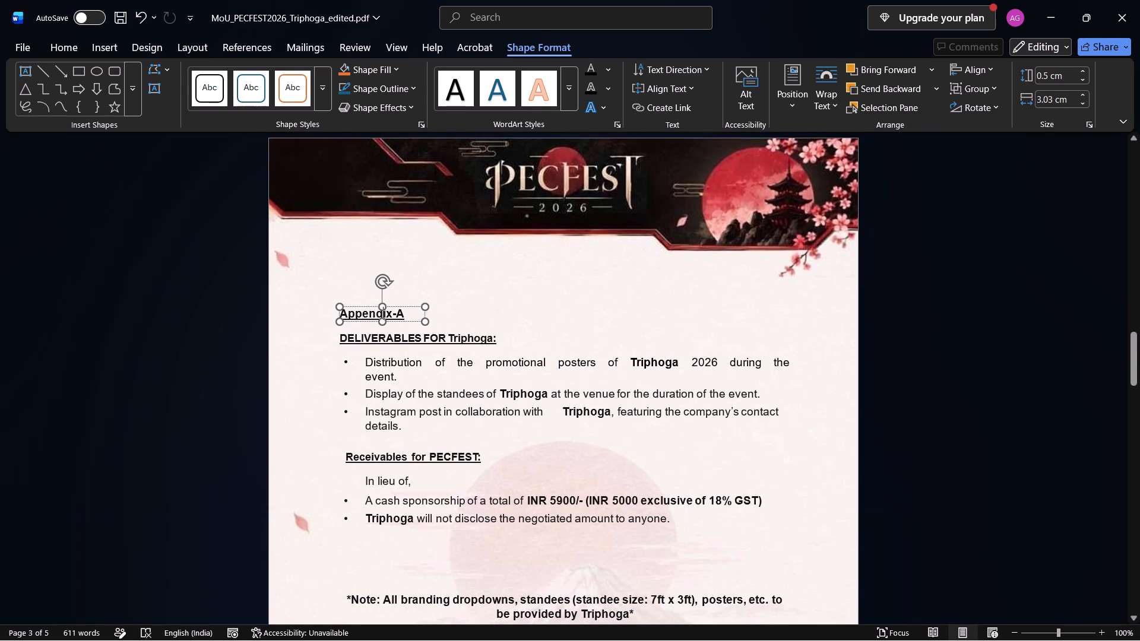
left_click_drag(356, 306, 359, 287)
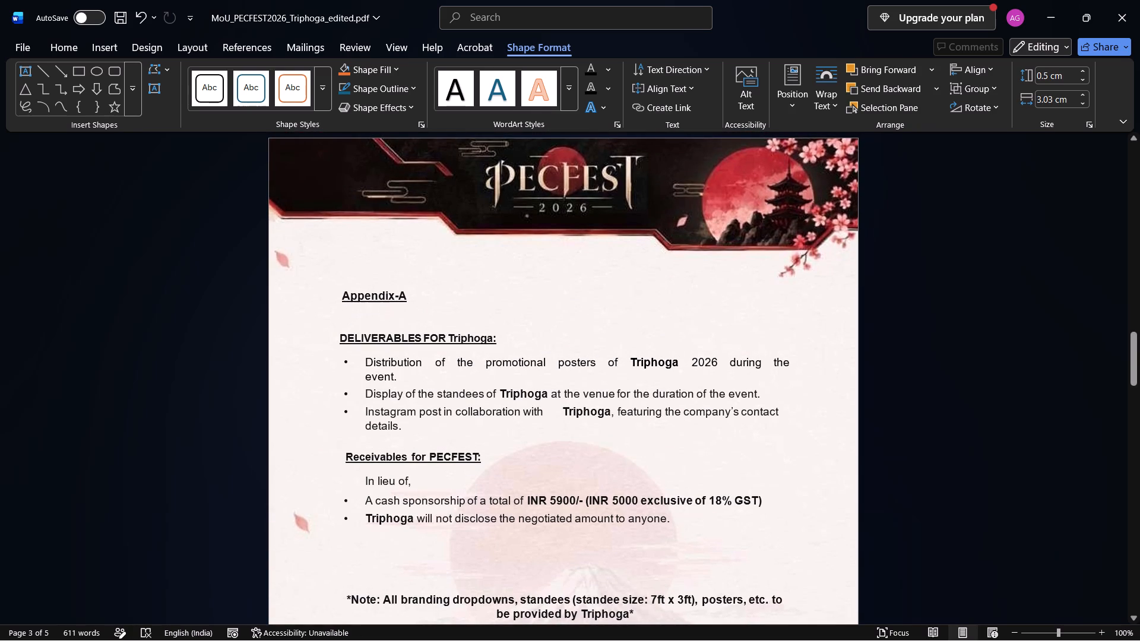
left_click_drag(359, 287, 356, 274)
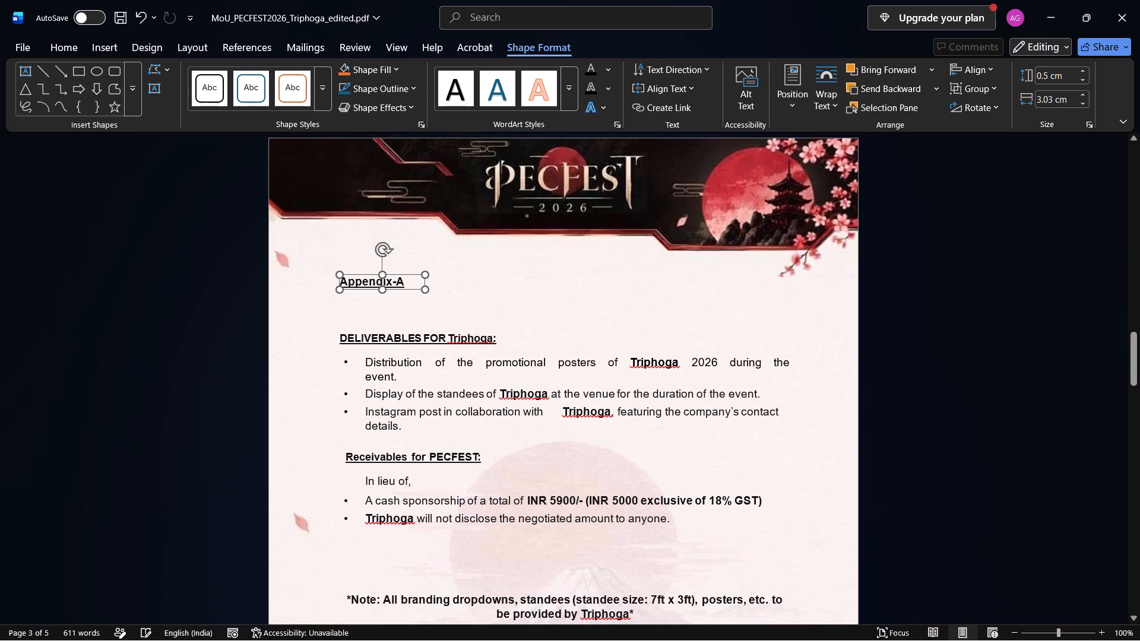
Move the "DELIVERABLES FOR Triphoga:" heading up to sit directly beneath the "Appendix-A" heading.
left_click(358, 338)
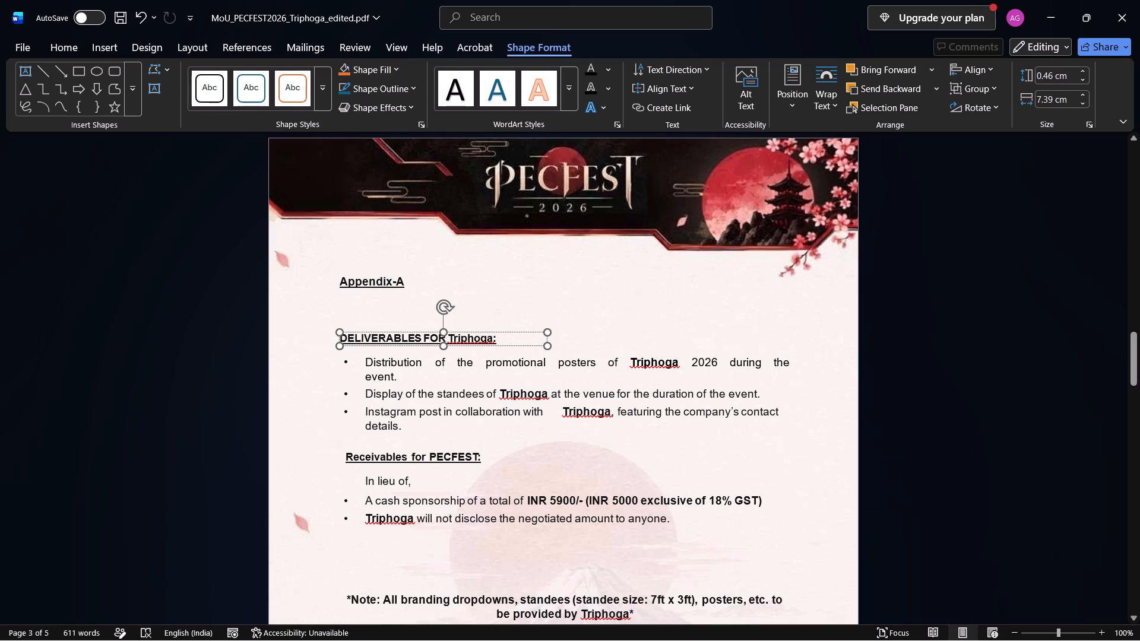
left_click_drag(398, 333, 398, 298)
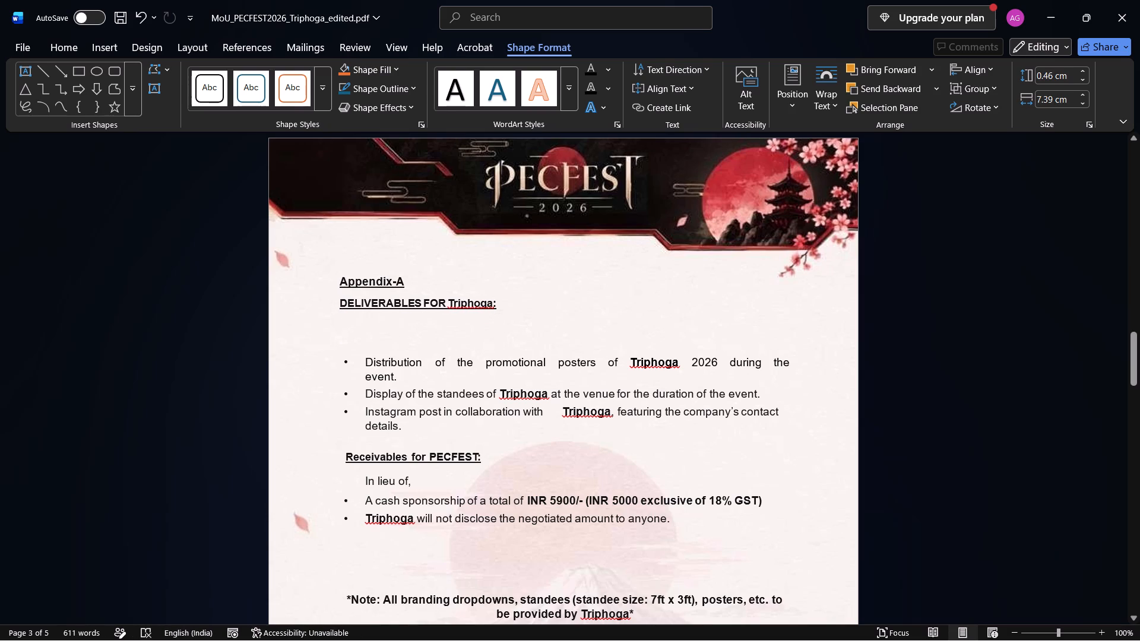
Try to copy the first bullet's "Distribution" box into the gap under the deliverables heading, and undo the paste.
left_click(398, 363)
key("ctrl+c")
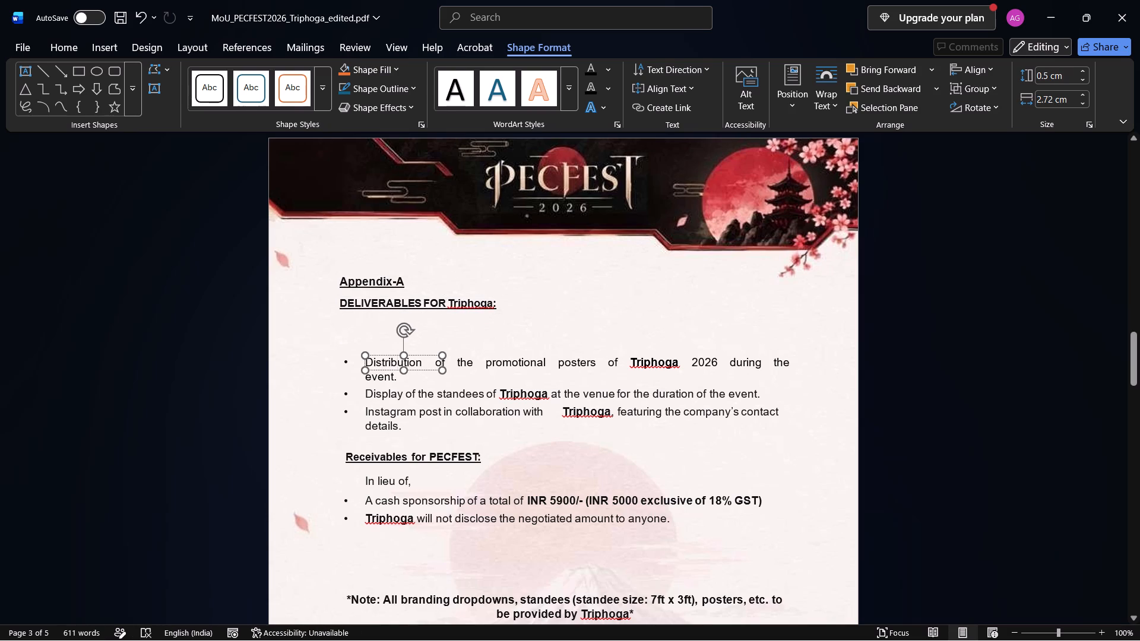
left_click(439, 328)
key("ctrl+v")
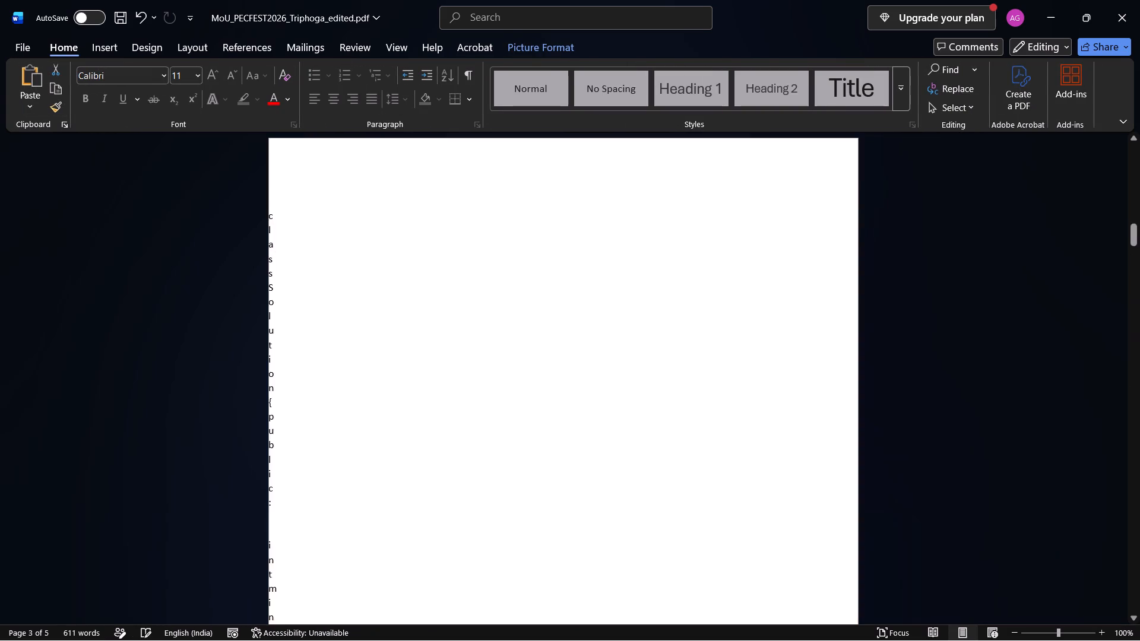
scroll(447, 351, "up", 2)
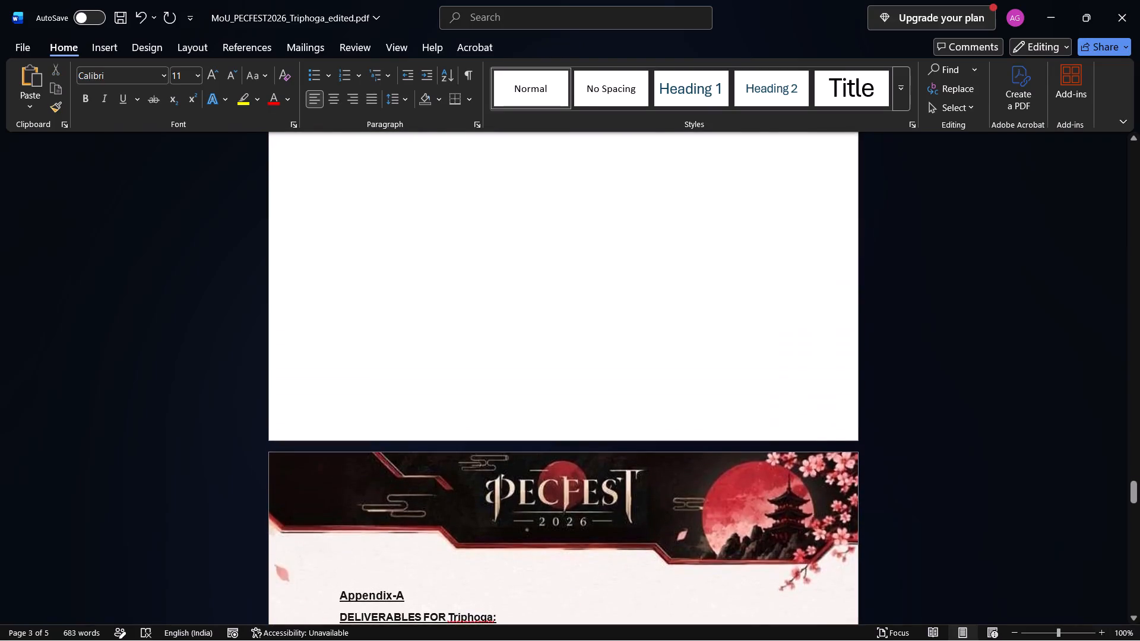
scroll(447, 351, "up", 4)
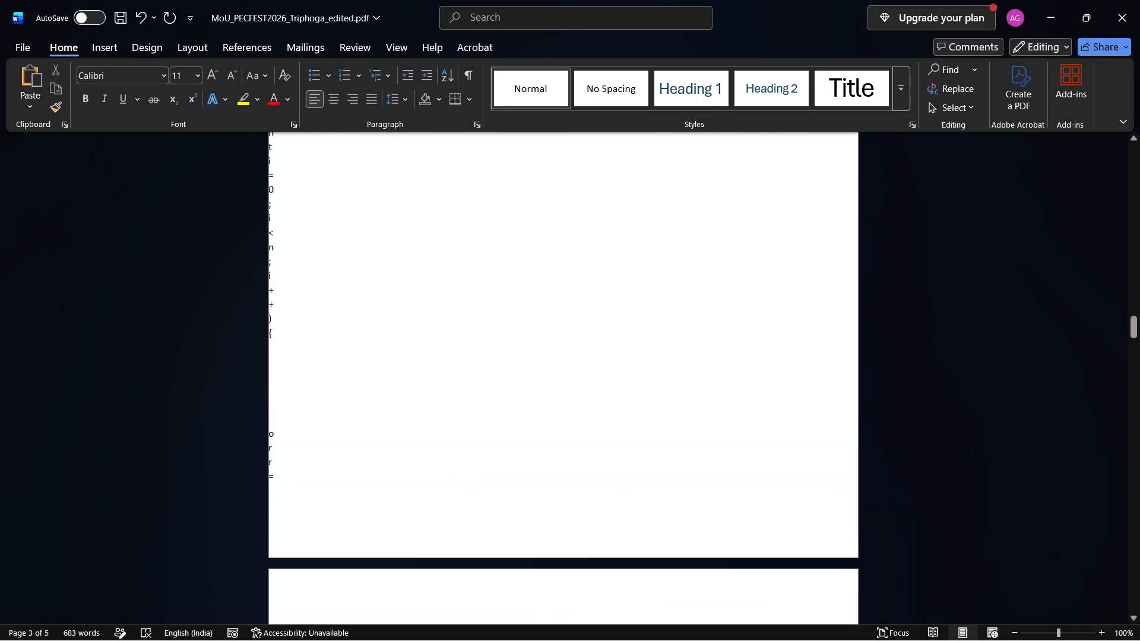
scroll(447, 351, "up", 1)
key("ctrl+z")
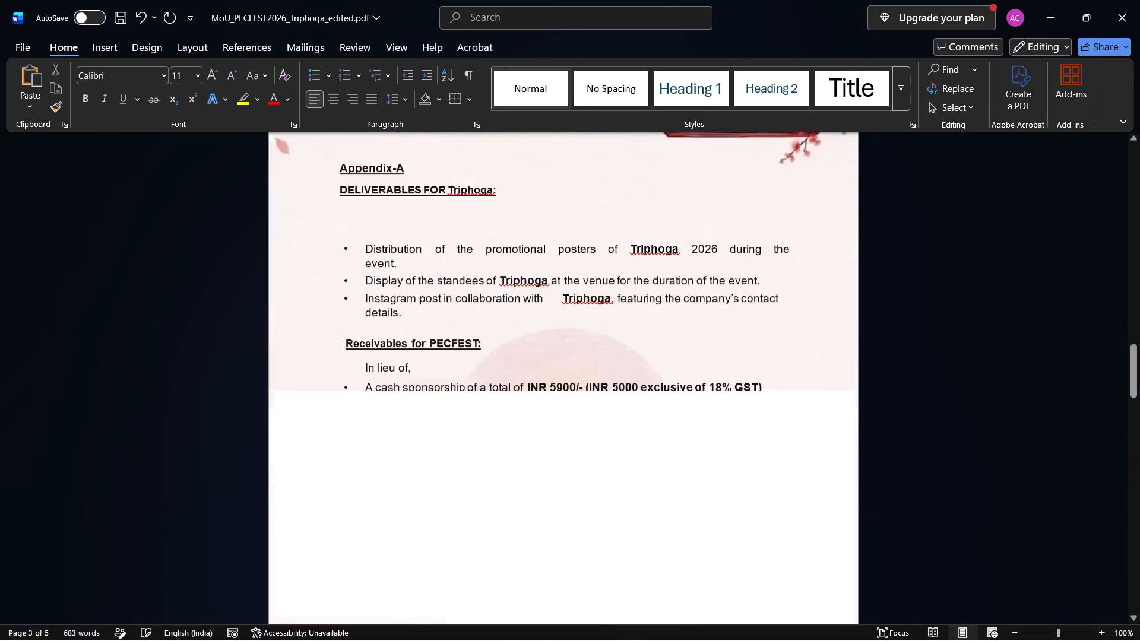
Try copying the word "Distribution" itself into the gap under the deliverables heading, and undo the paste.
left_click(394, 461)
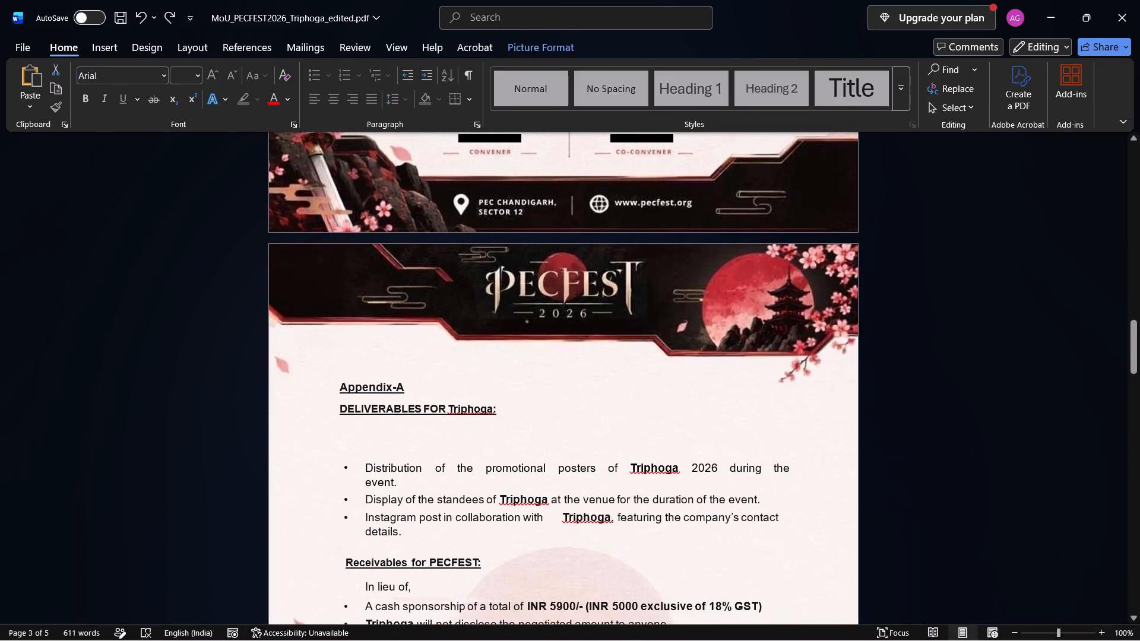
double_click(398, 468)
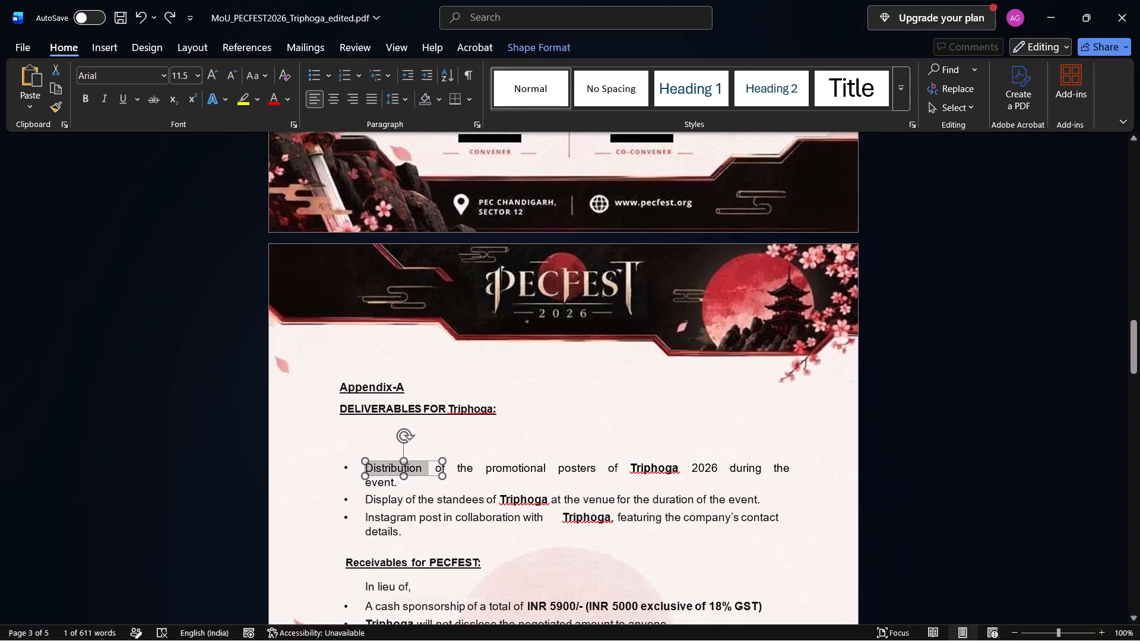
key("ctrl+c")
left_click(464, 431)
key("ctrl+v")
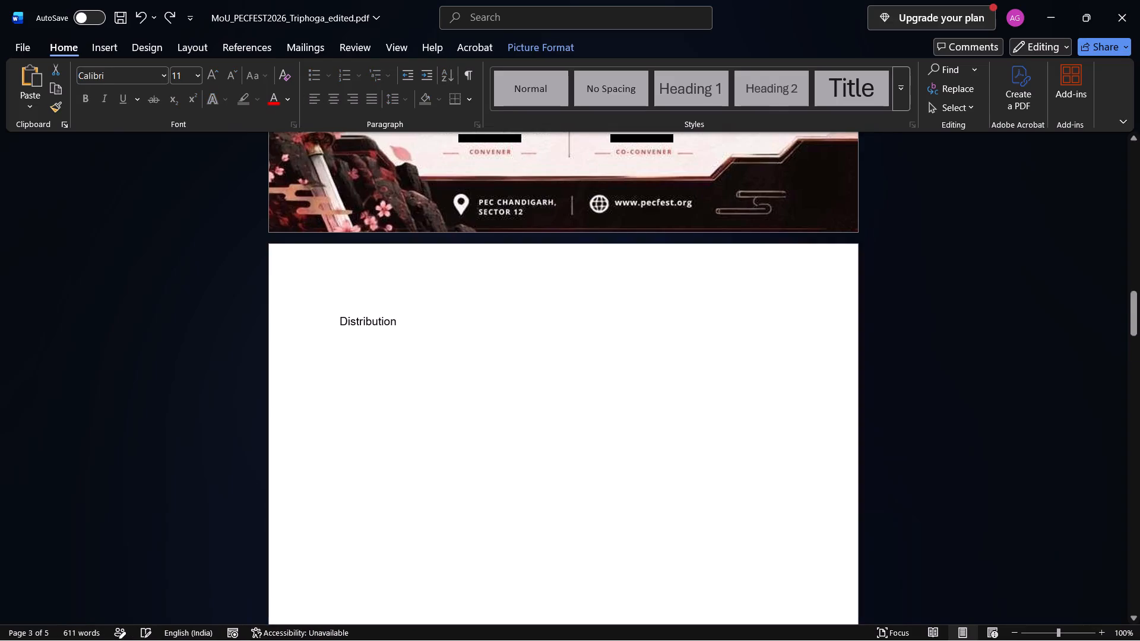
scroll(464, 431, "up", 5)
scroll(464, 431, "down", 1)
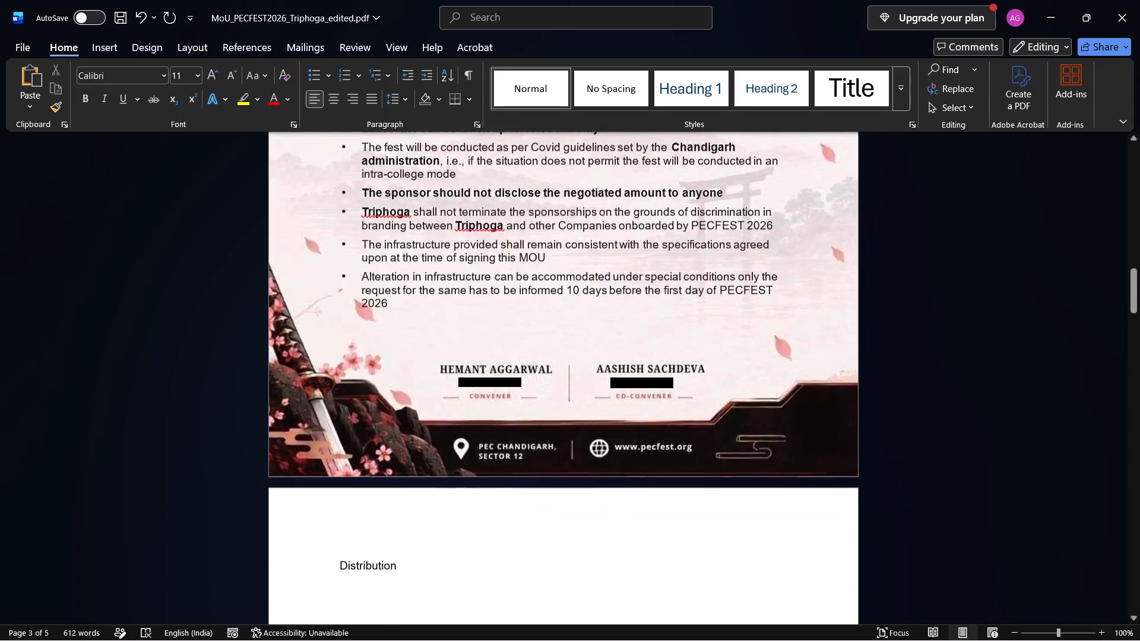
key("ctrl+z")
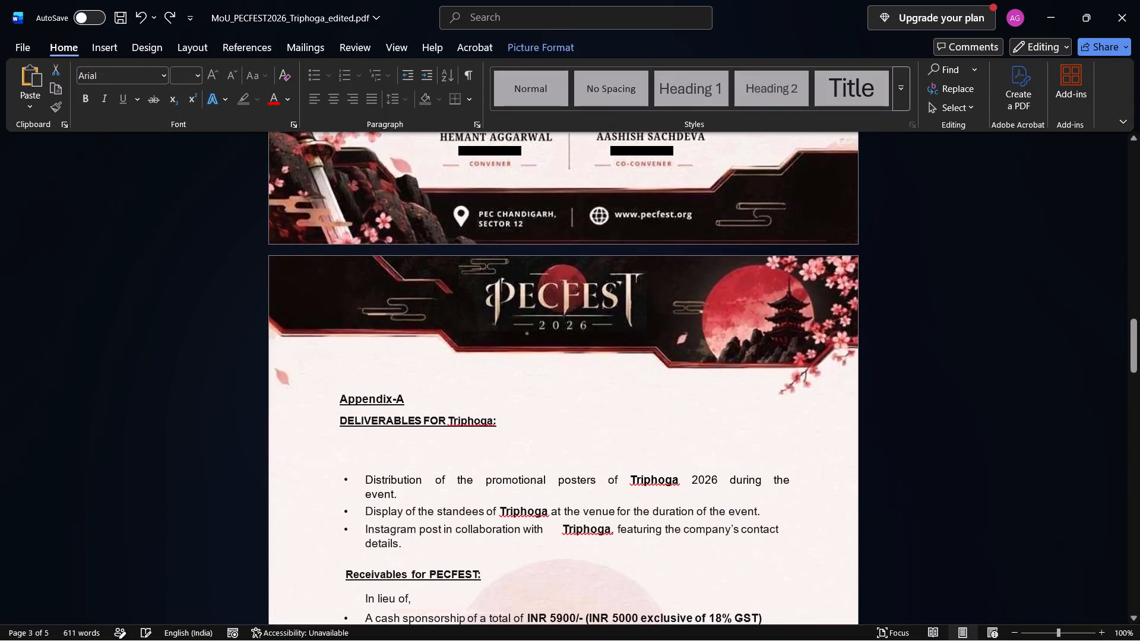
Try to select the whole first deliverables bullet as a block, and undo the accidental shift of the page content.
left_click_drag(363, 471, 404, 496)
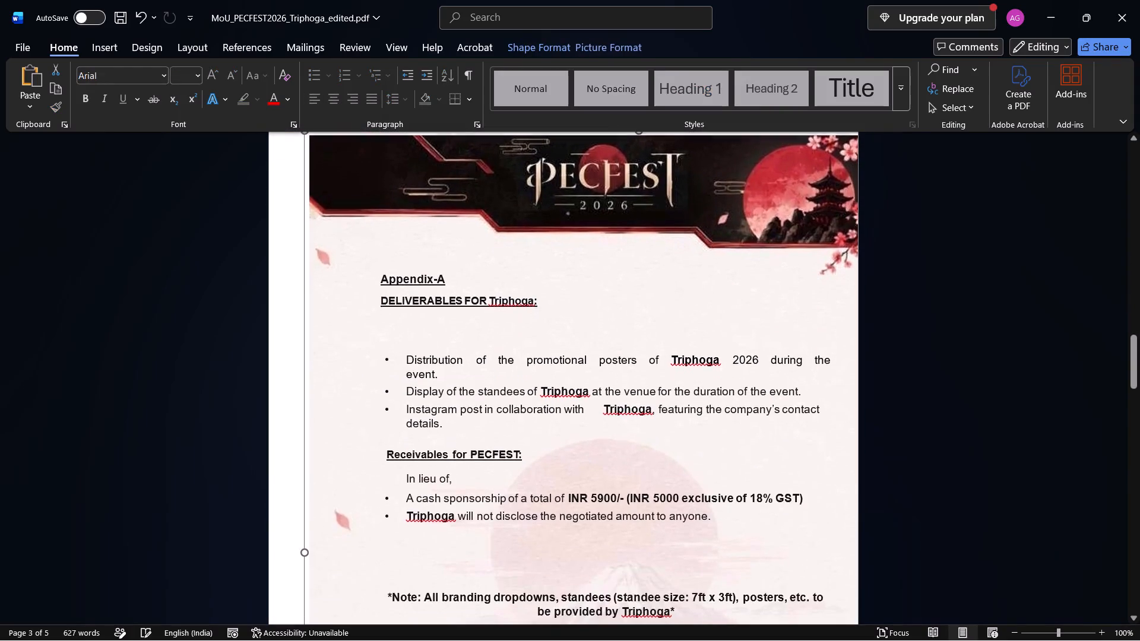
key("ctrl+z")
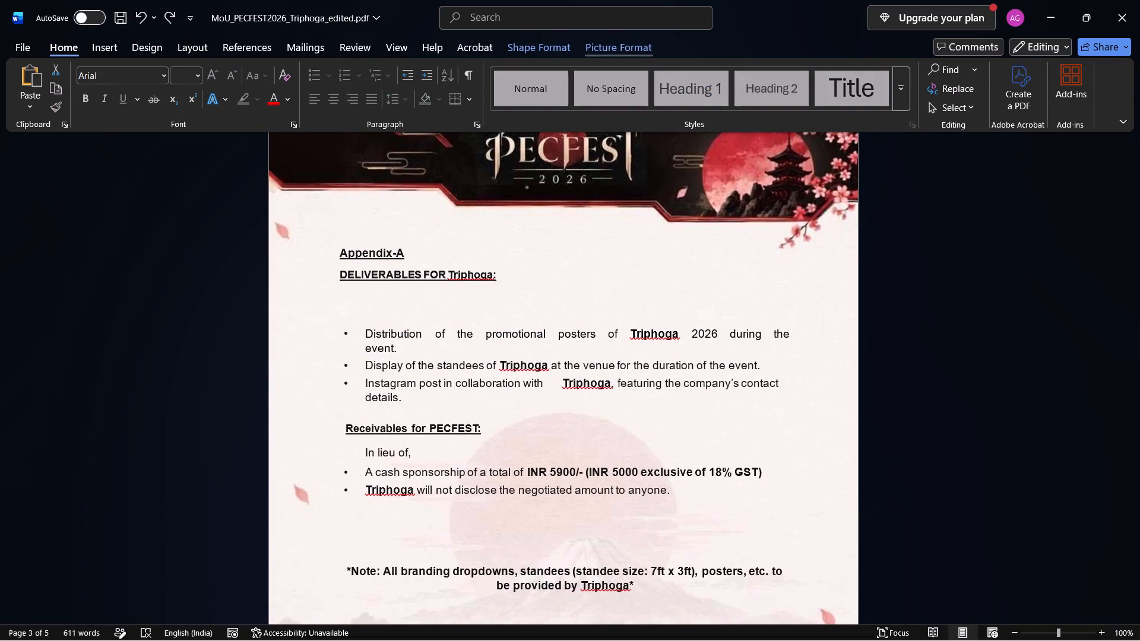
Ungroup the Appendix-A page's objects, and check that the deliverables heading and the "Distribution" box can be selected separately.
left_click(561, 47)
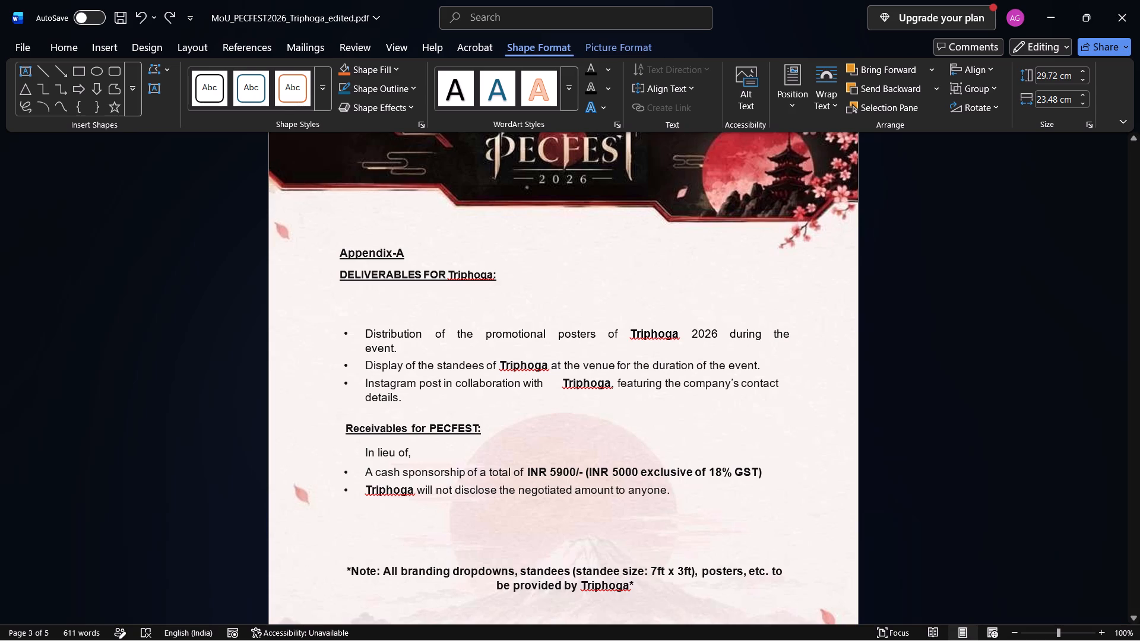
left_click(406, 332)
right_click(406, 332)
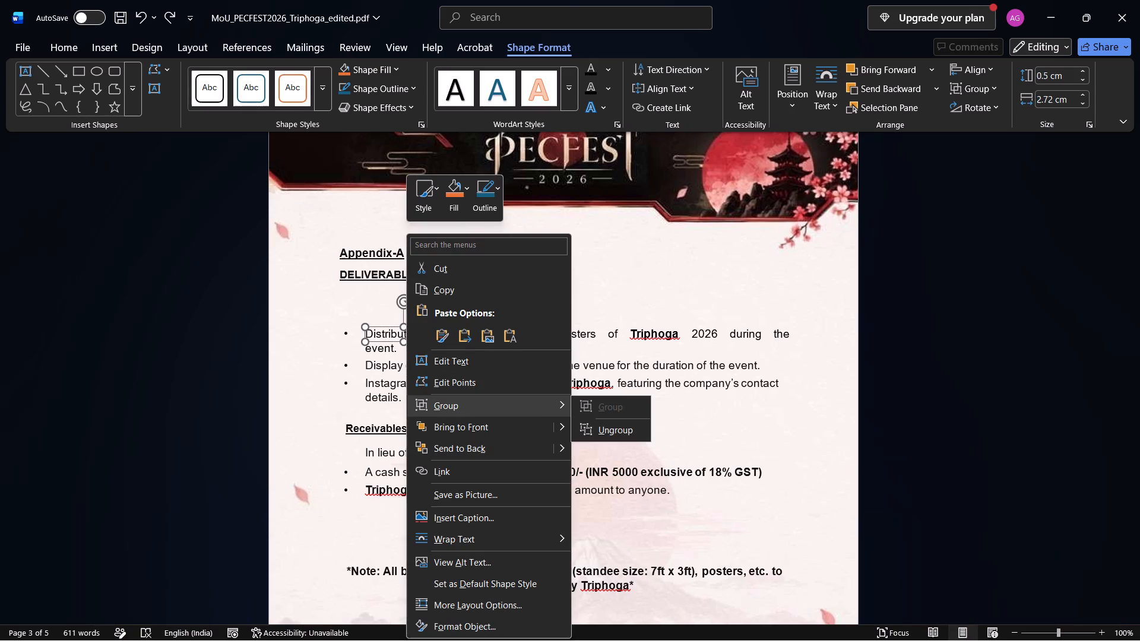
left_click(600, 420)
left_click(423, 287)
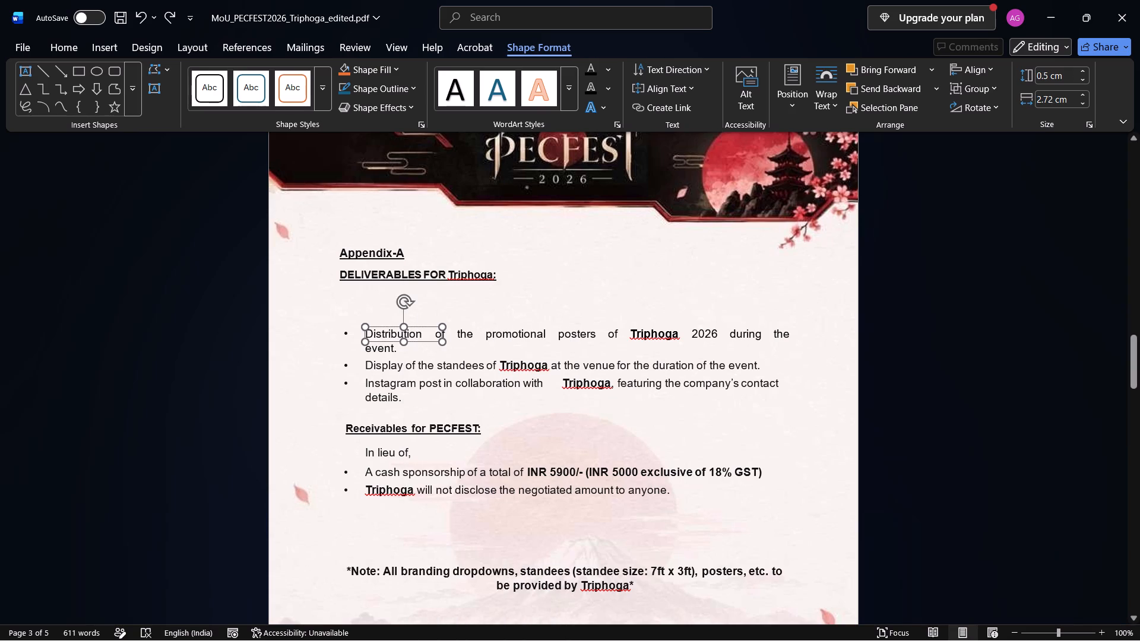
left_click(368, 334)
left_click(495, 309)
key("Escape")
left_click(376, 270)
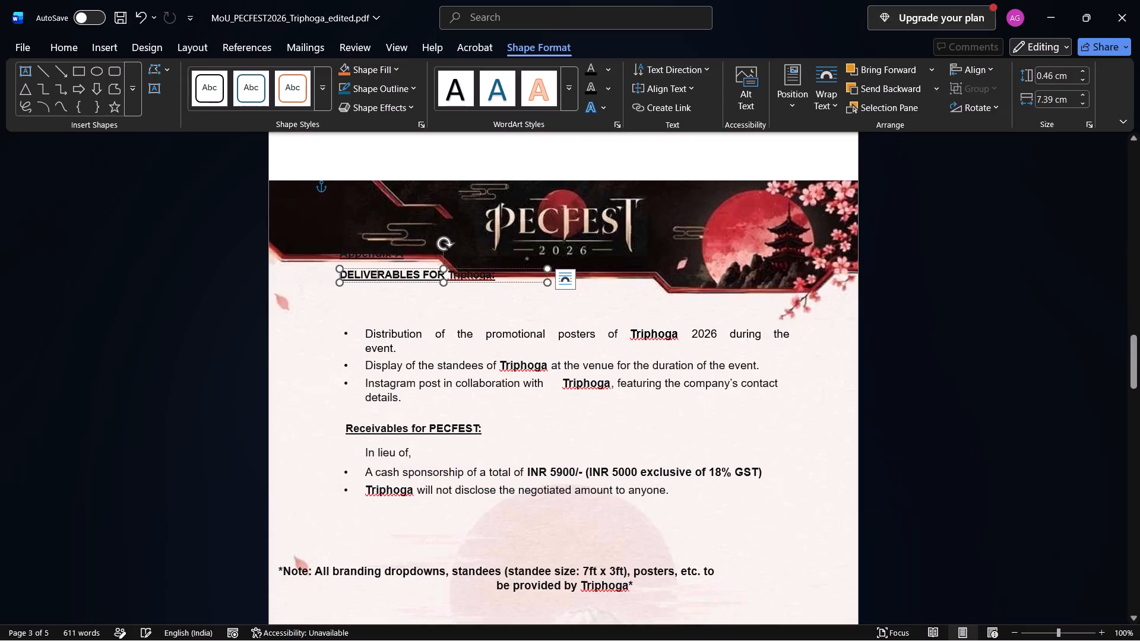
left_click(398, 335)
Move the Appendix-A page's background picture up to align with the top edge of the page.
scroll(398, 335, "up", 1)
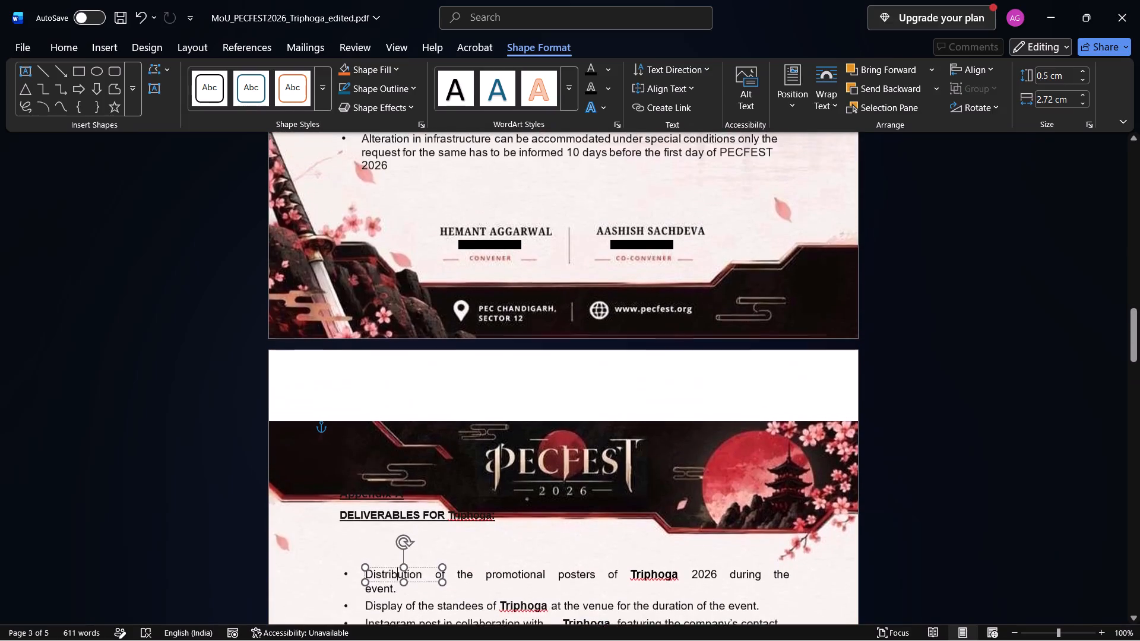
left_click(541, 443)
left_click_drag(541, 443, 541, 416)
left_click_drag(562, 189, 575, 119)
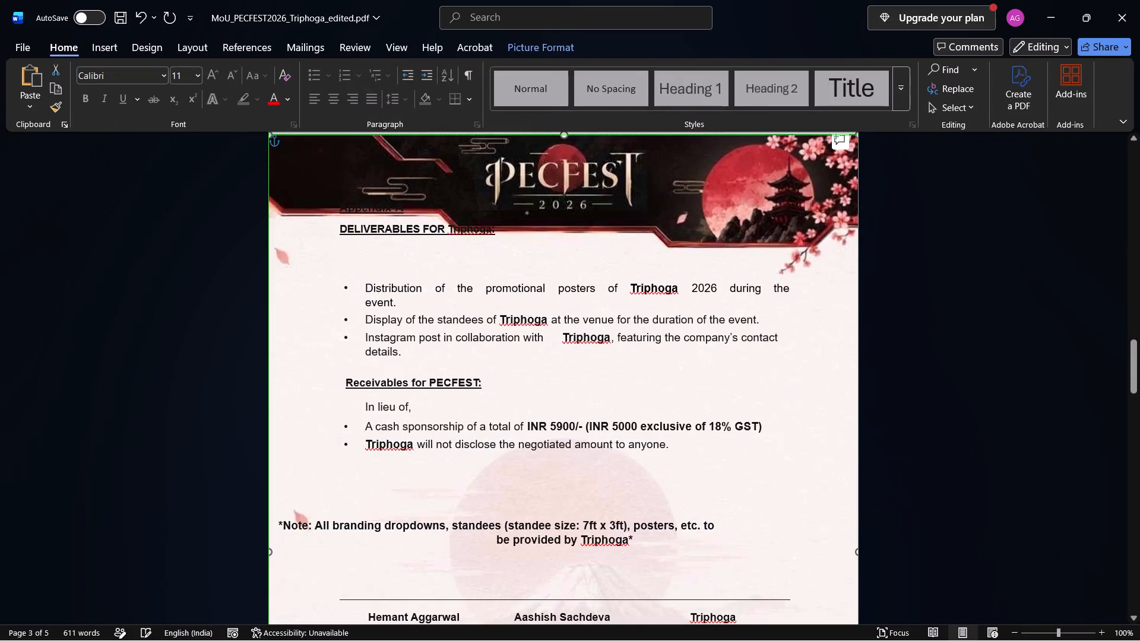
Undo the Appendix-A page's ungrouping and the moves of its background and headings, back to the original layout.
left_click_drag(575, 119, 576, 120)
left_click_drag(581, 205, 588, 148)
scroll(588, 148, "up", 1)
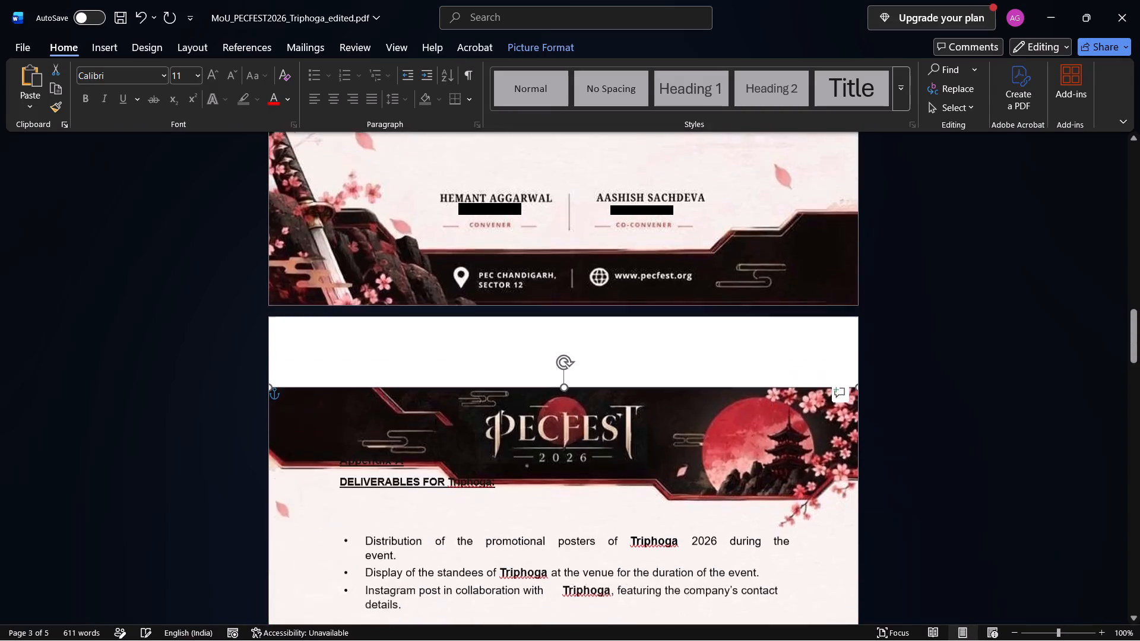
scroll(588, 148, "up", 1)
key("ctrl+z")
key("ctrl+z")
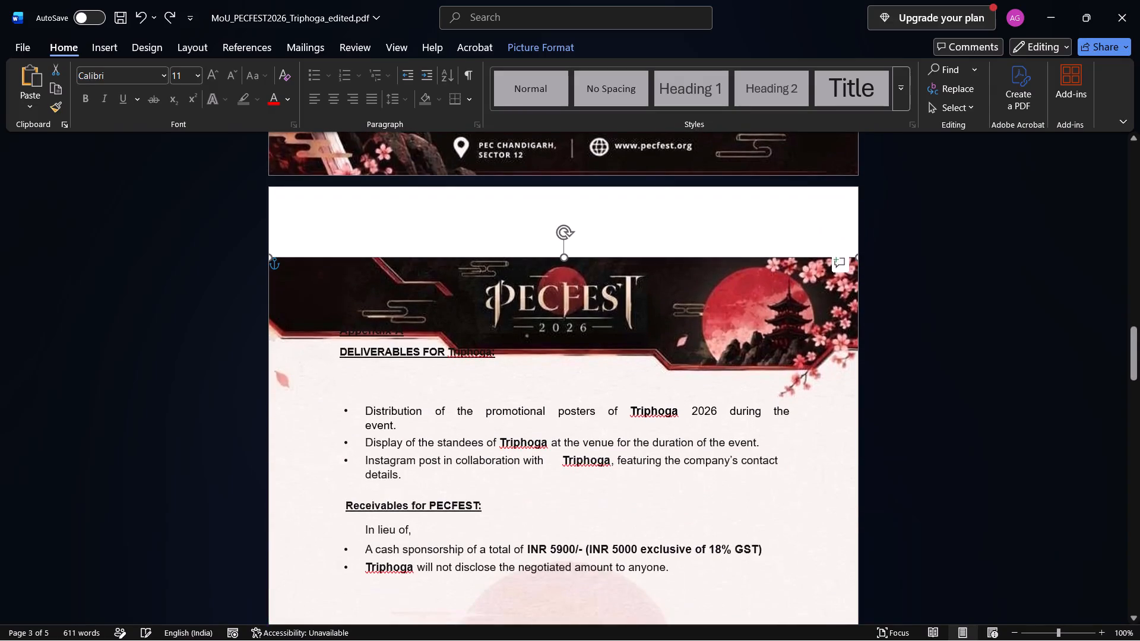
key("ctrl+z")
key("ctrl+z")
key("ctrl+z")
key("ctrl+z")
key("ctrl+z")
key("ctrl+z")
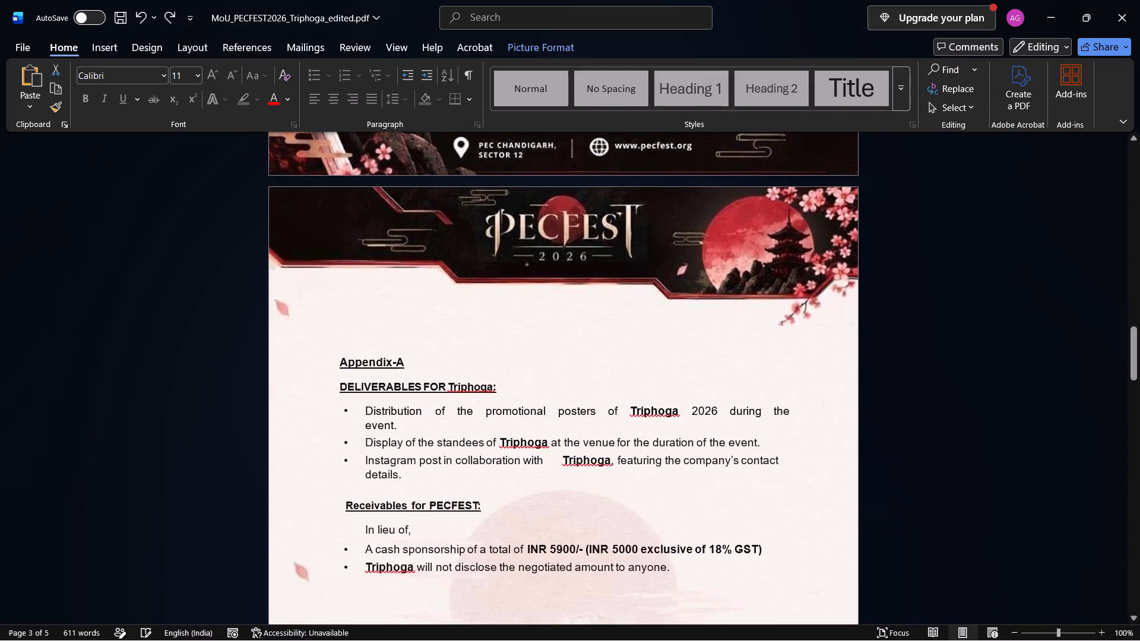
Move the "Appendix-A" heading straight up to just beneath the PECFEST banner artwork.
scroll(338, 245, "down", 4)
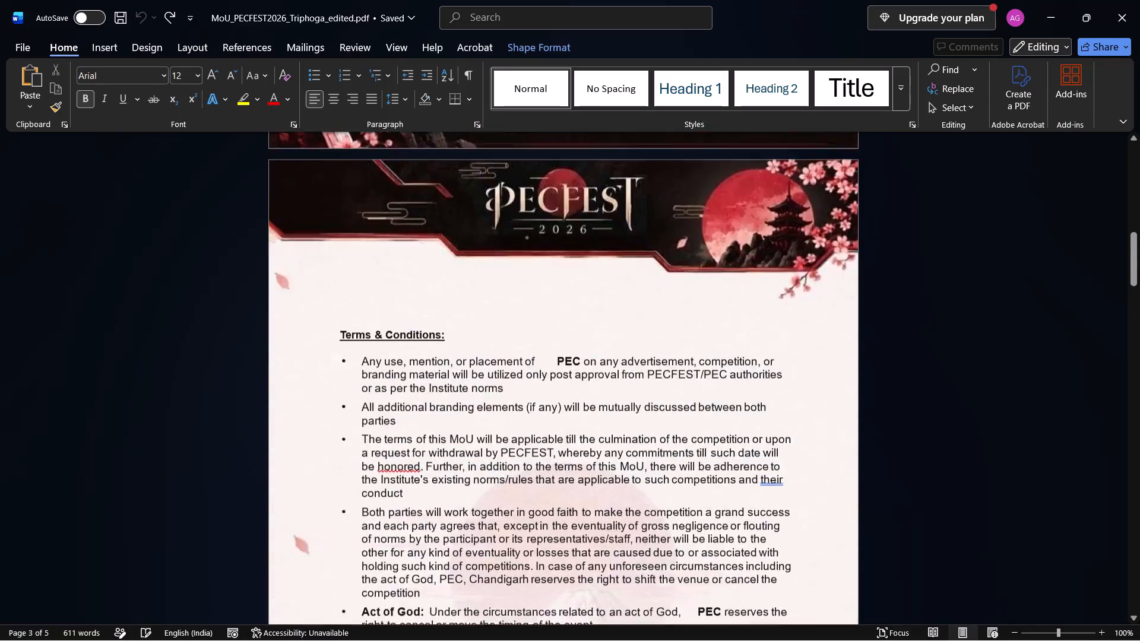
scroll(338, 245, "down", 1)
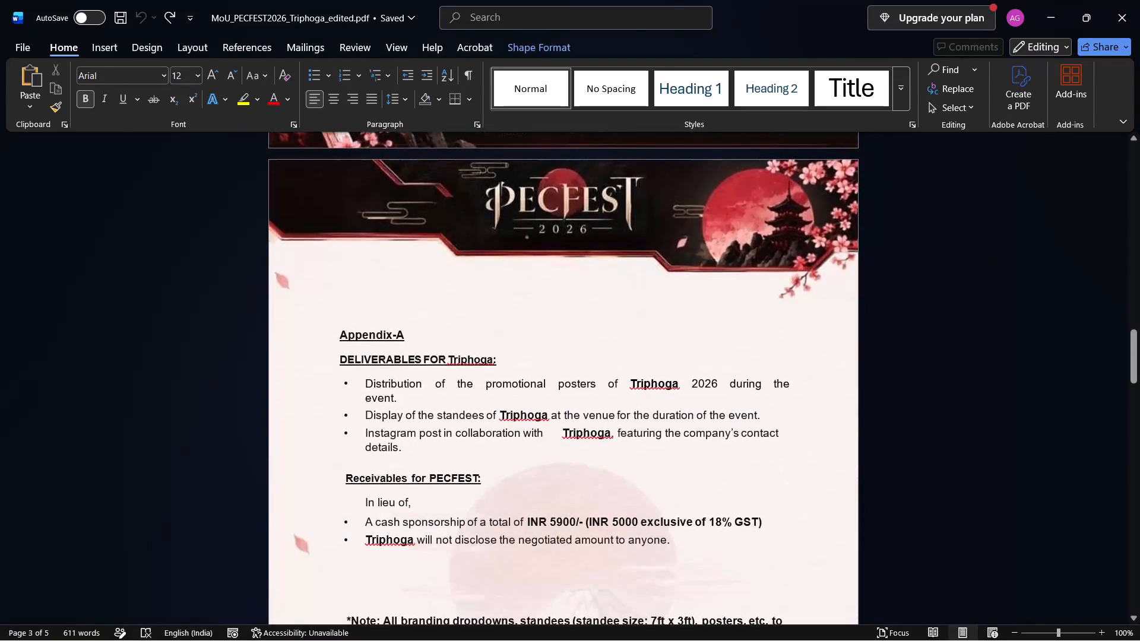
left_click(360, 335)
left_click_drag(375, 335, 380, 303)
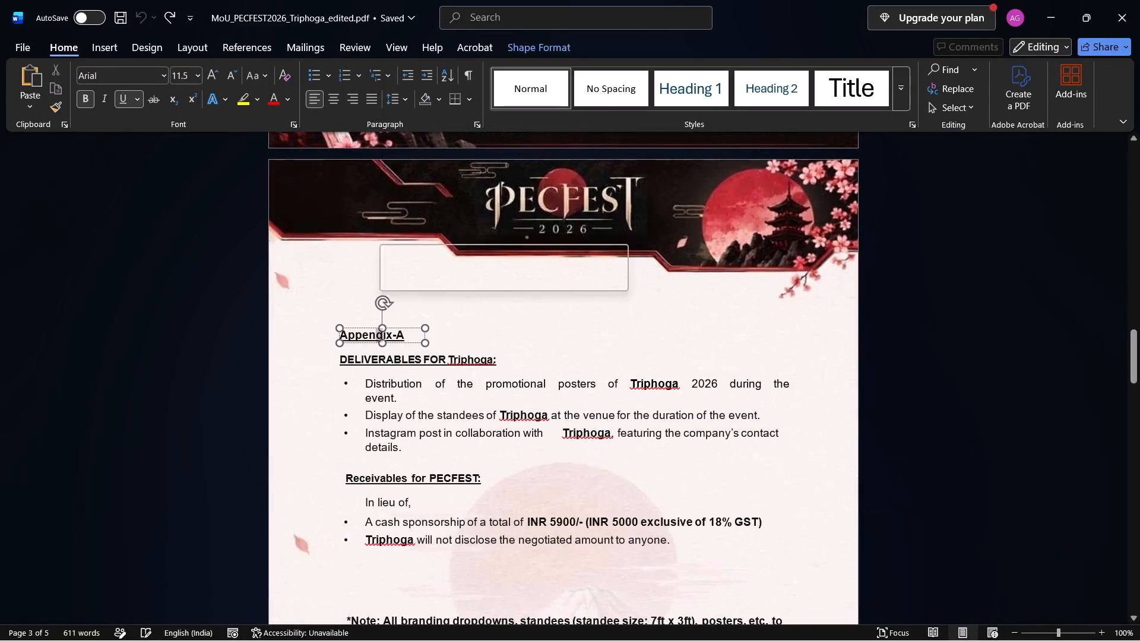
left_click(499, 328)
left_click(378, 335)
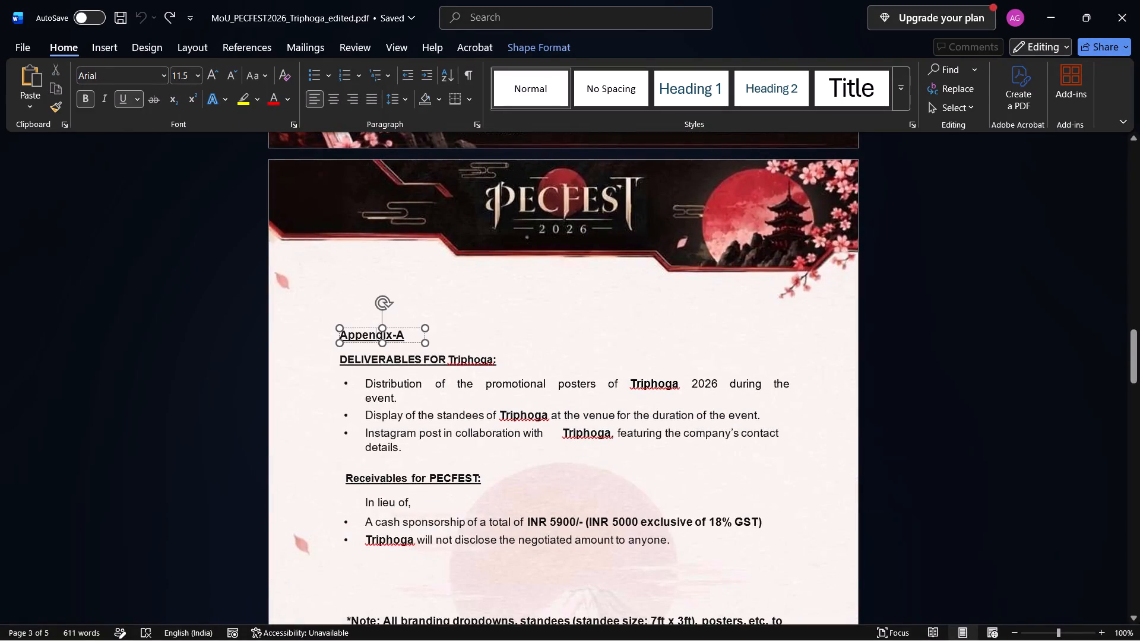
left_click_drag(368, 329, 367, 291)
Move the "DELIVERABLES FOR Triphoga:" heading up to just below the "Appendix-A" heading, leaving a gap above the bullets.
left_click(358, 364)
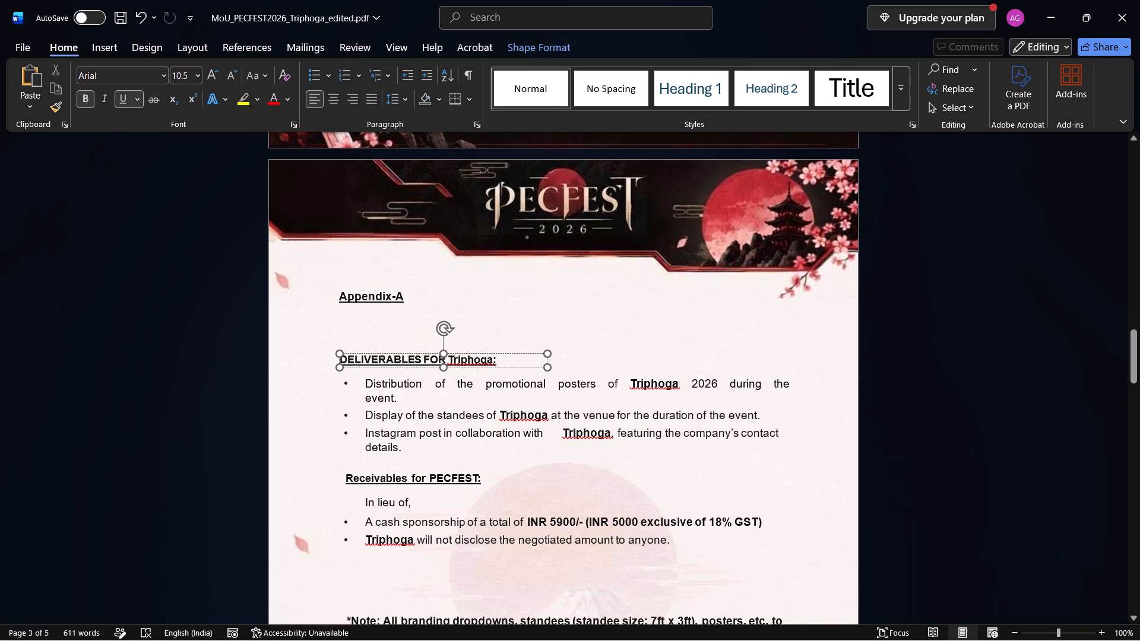
left_click_drag(365, 356, 362, 317)
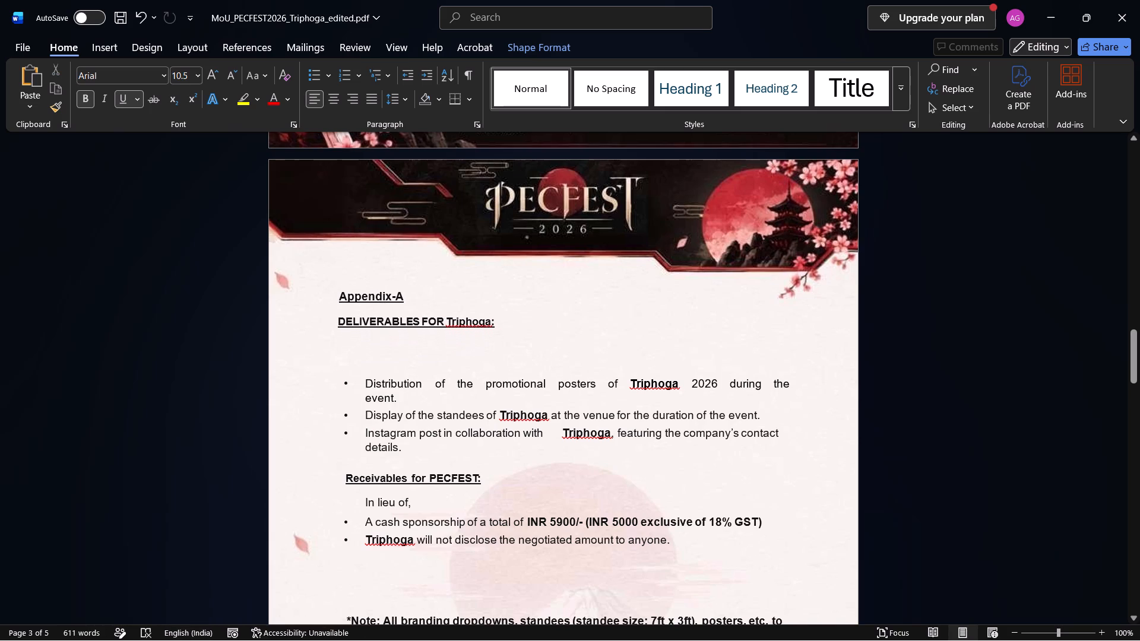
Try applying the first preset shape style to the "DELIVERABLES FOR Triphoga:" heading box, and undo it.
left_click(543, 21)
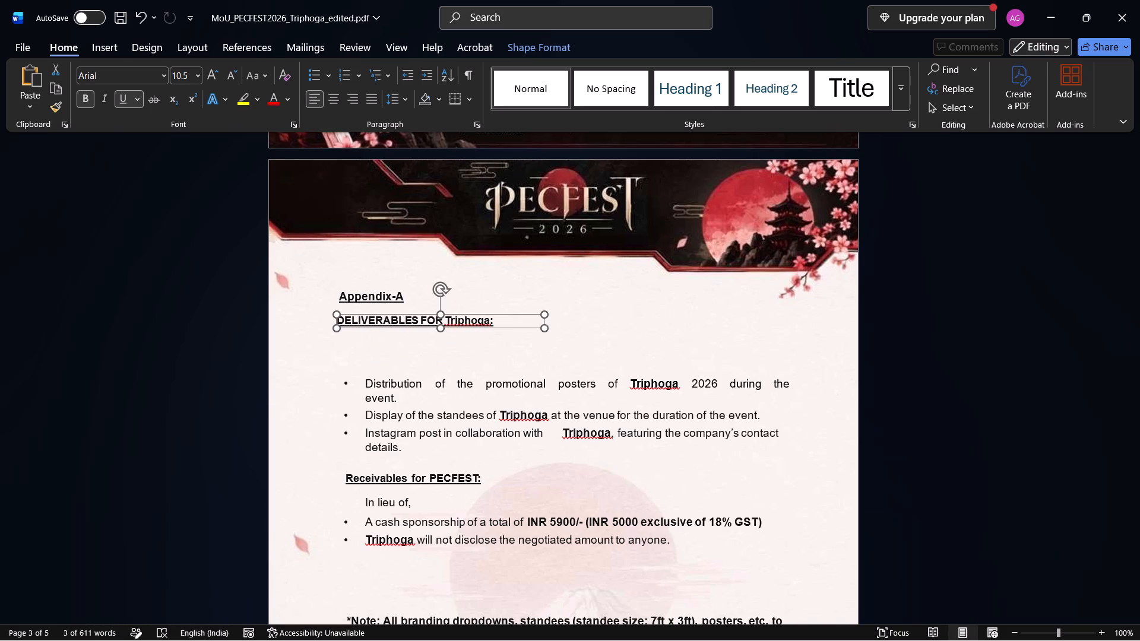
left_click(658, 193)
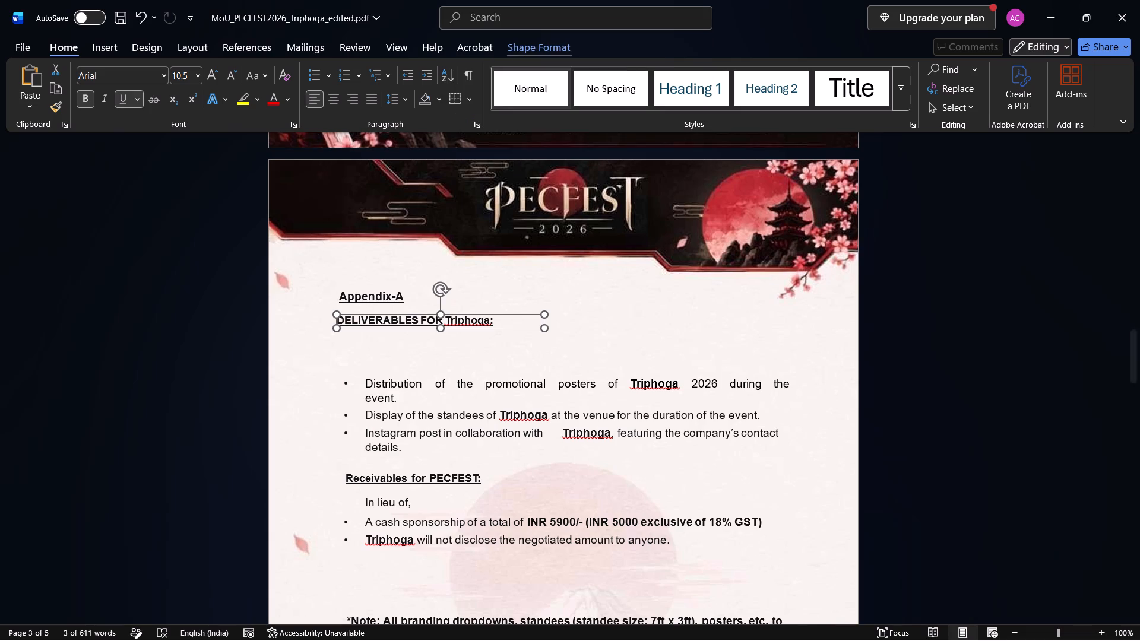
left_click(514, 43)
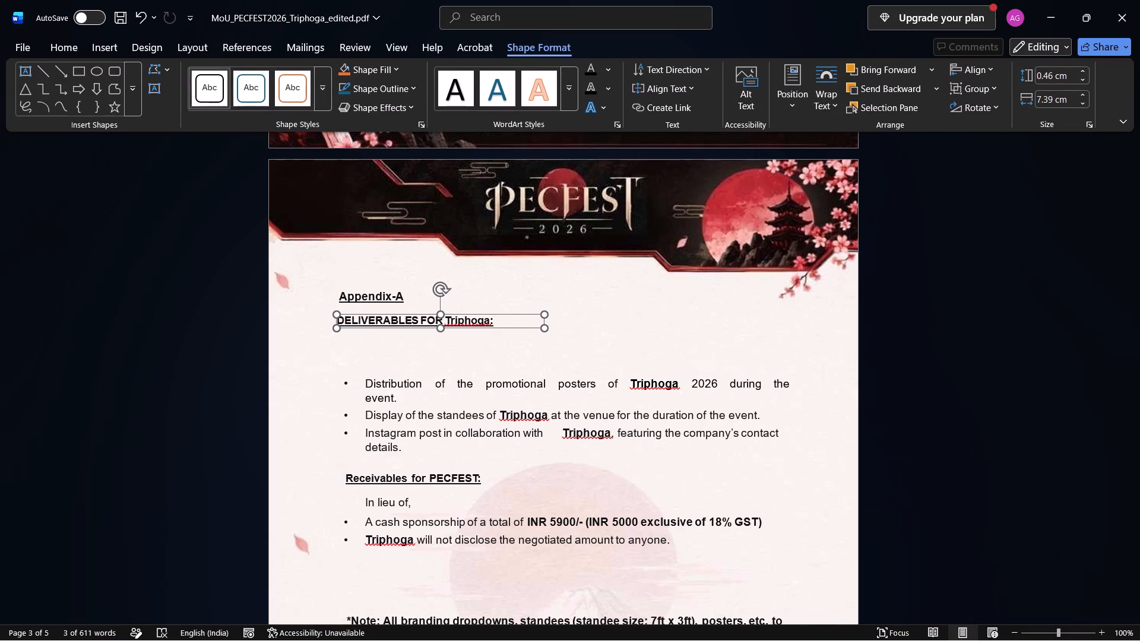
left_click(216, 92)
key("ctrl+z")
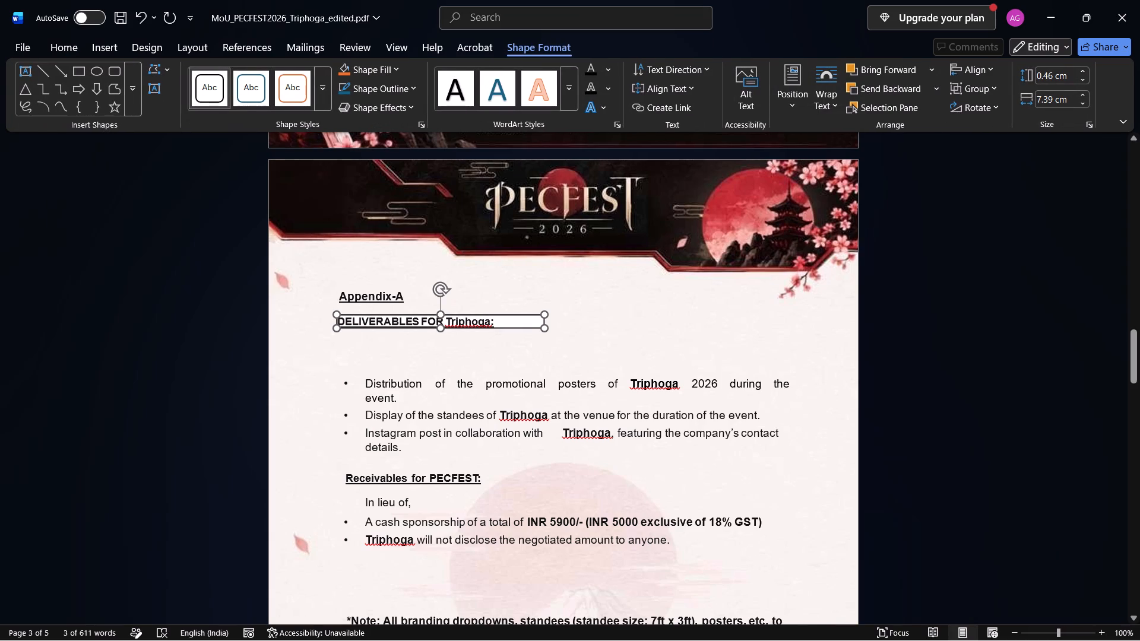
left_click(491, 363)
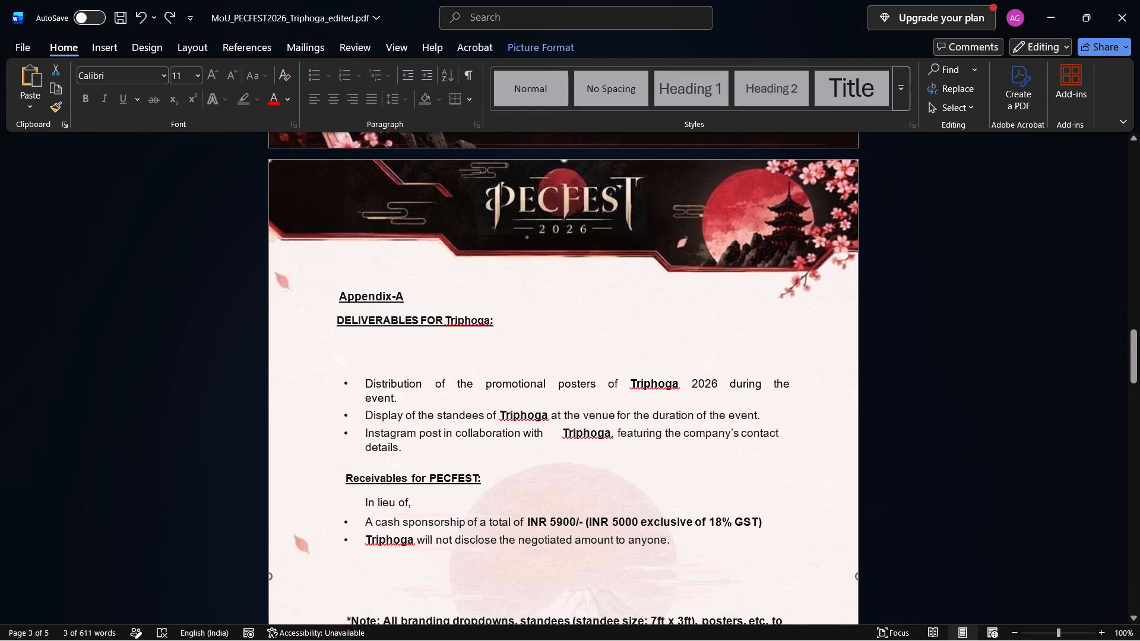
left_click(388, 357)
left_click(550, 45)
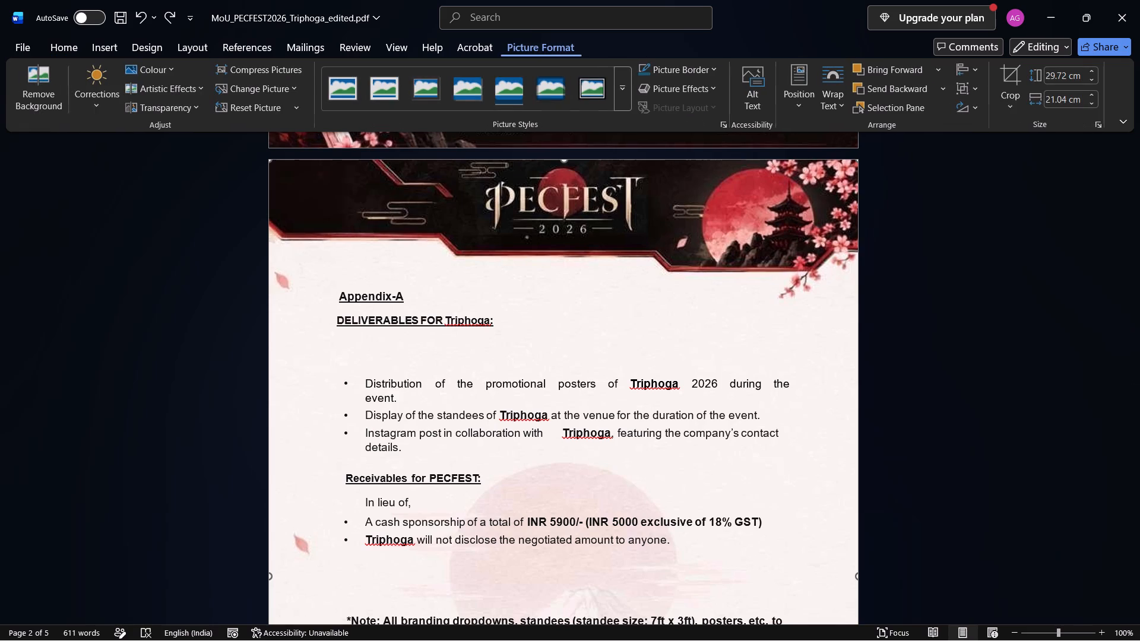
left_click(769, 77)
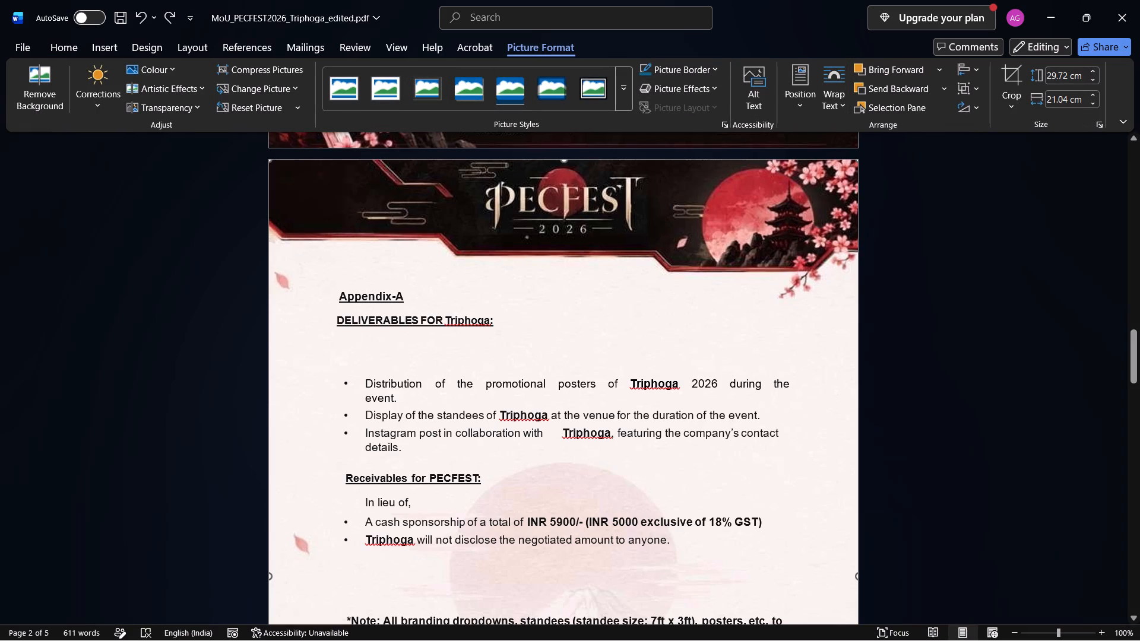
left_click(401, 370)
Insert a text box about 16.3 cm wide and 1.3 cm high between the deliverables heading and the first bullet.
left_click(106, 46)
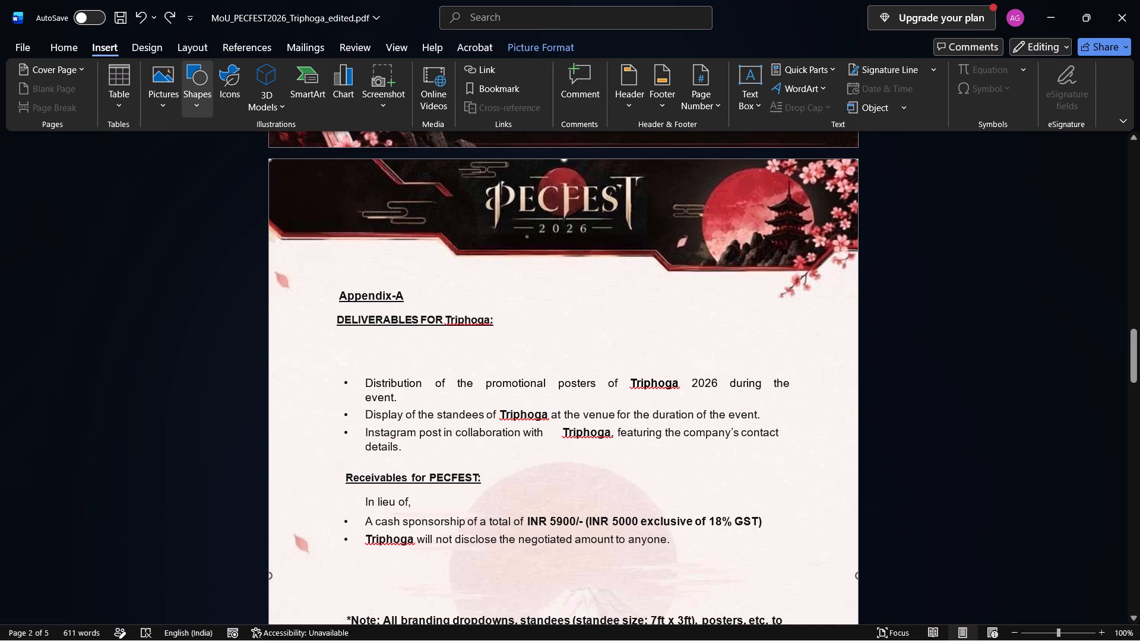
left_click(188, 98)
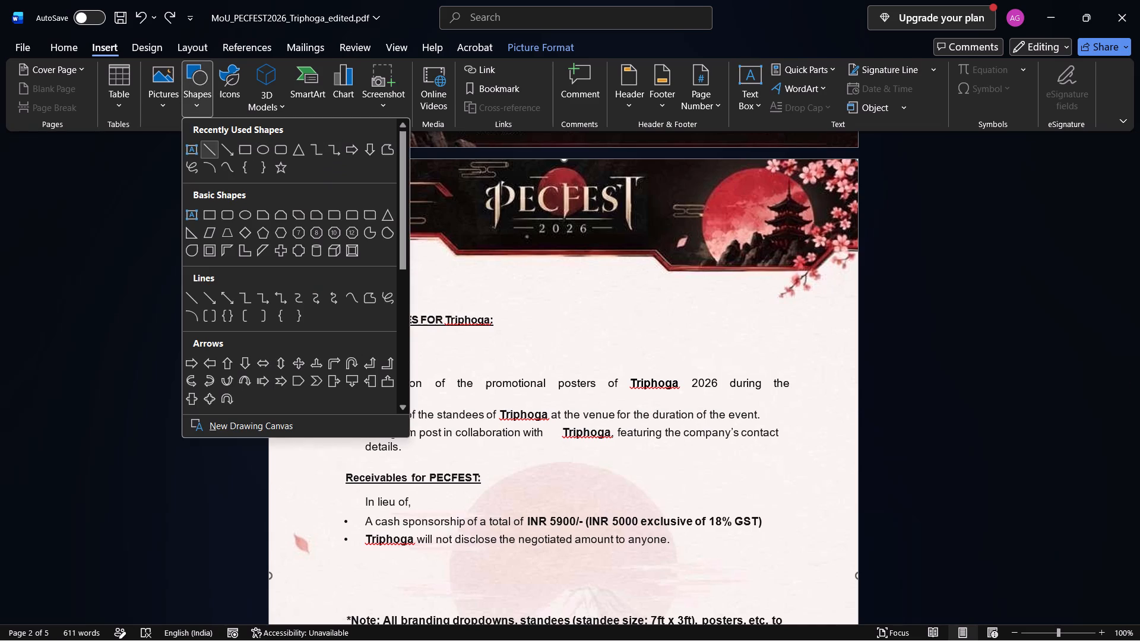
left_click(186, 146)
left_click_drag(337, 337, 730, 339)
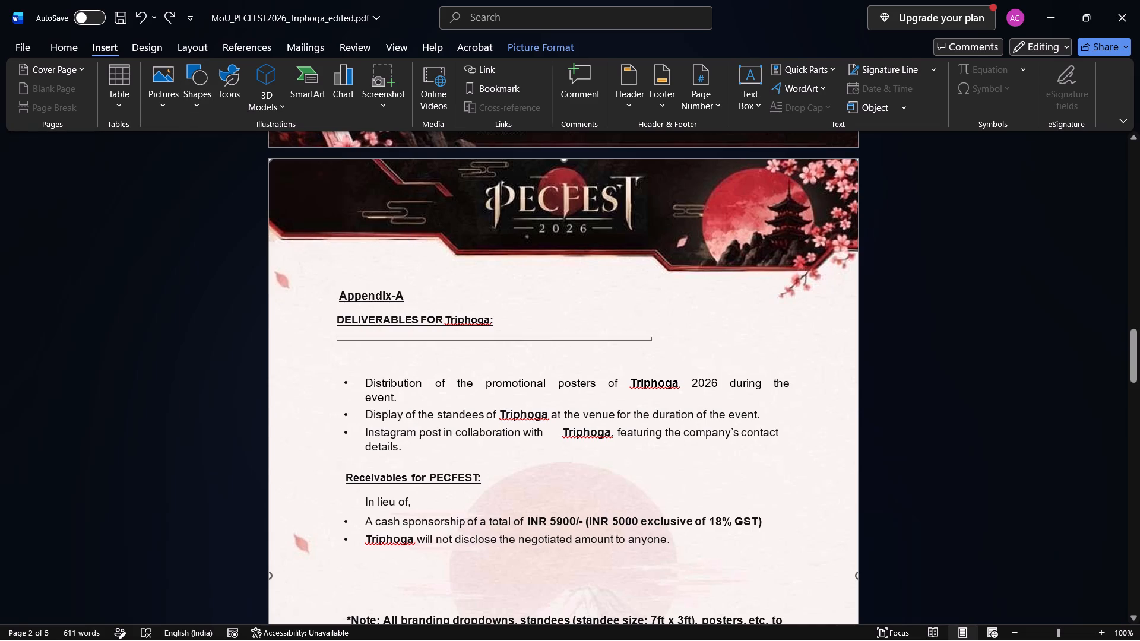
left_click_drag(730, 339, 794, 373)
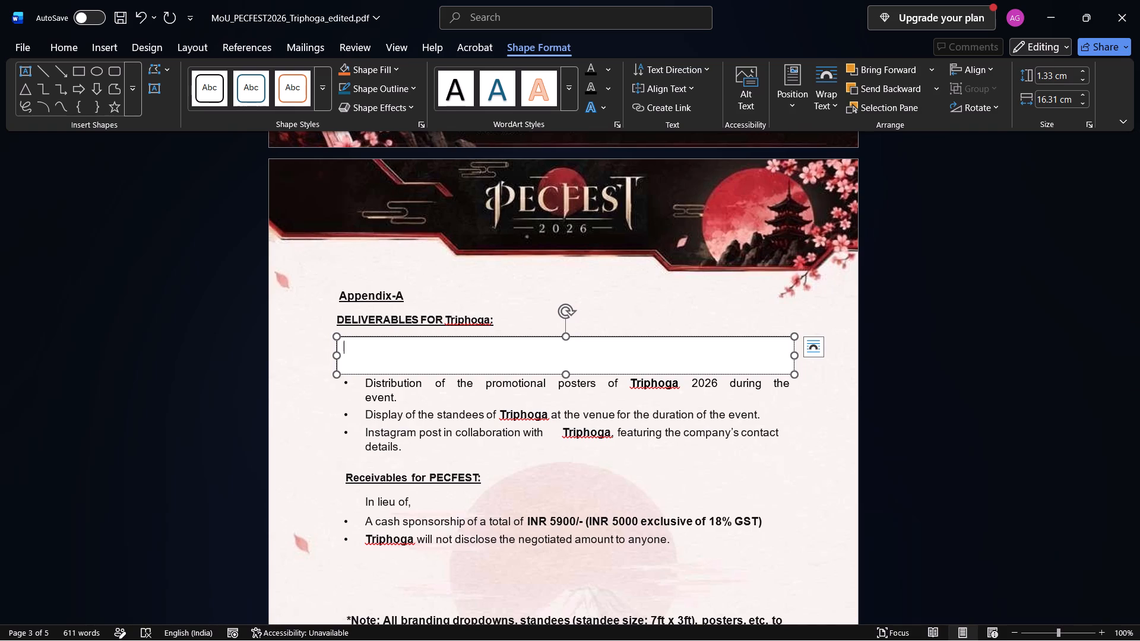
Remove the fill and the outline of the new text box below the deliverables heading.
left_click(540, 354)
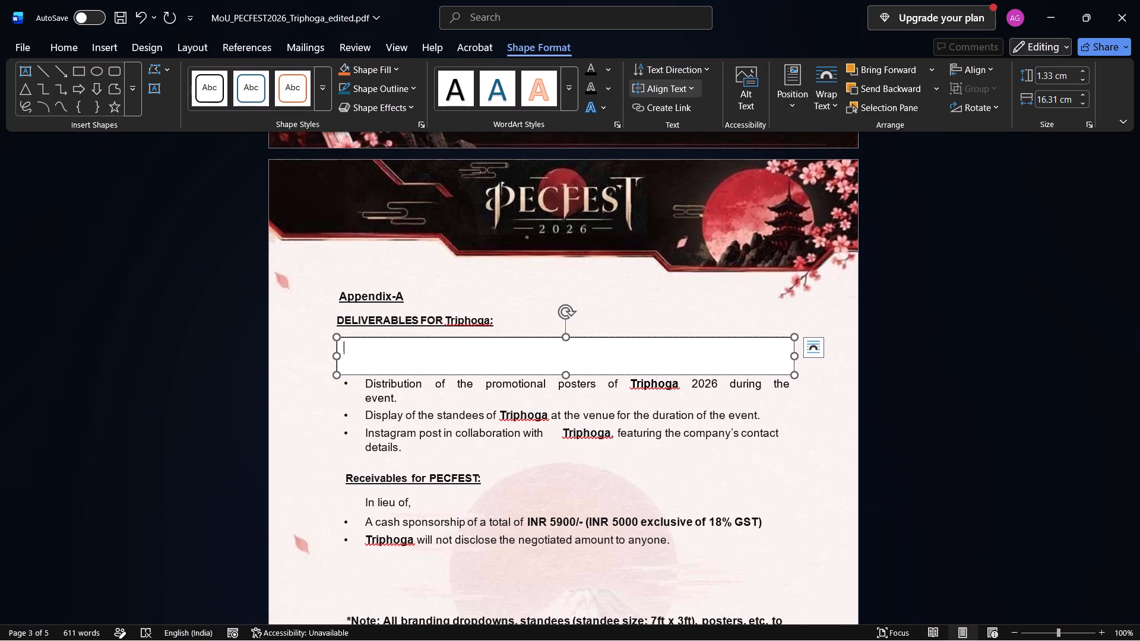
left_click(385, 75)
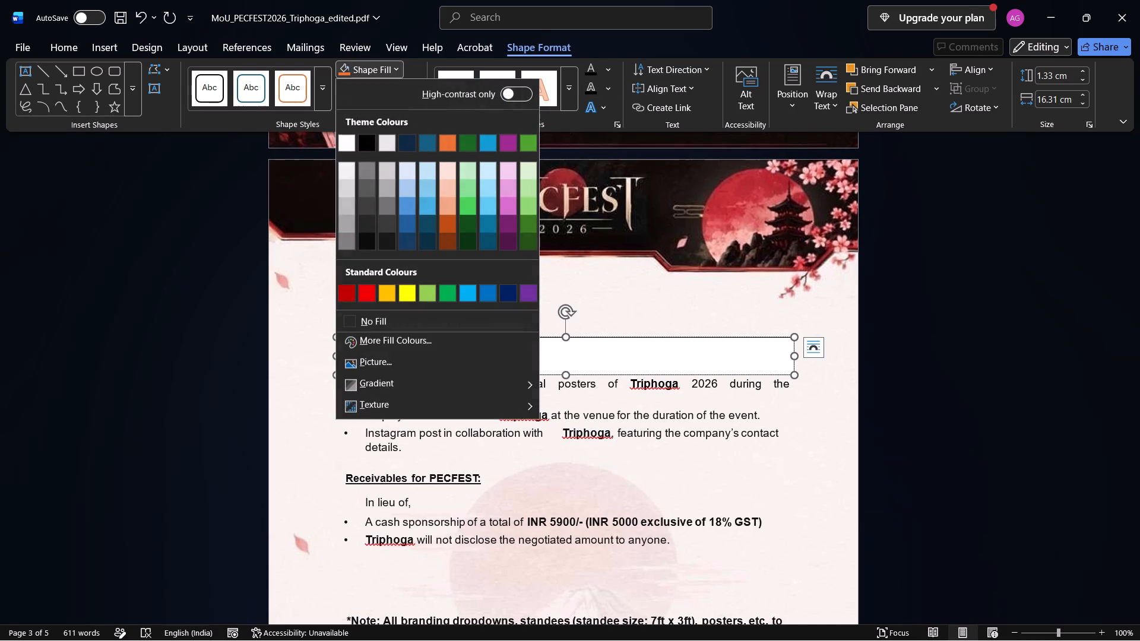
left_click(422, 320)
left_click(701, 266)
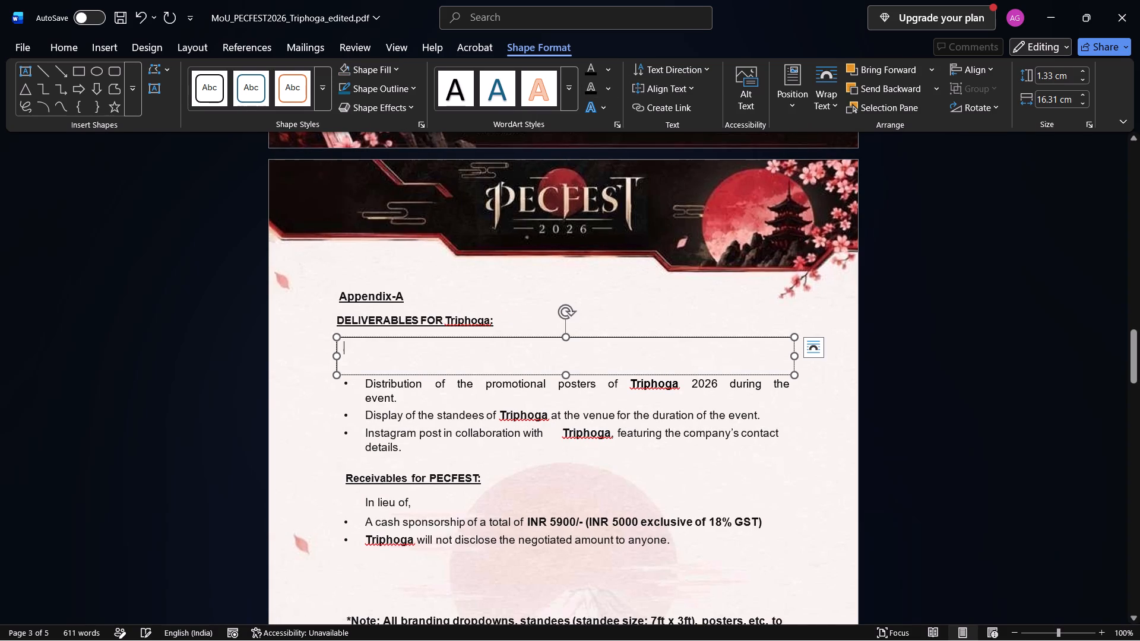
left_click(411, 359)
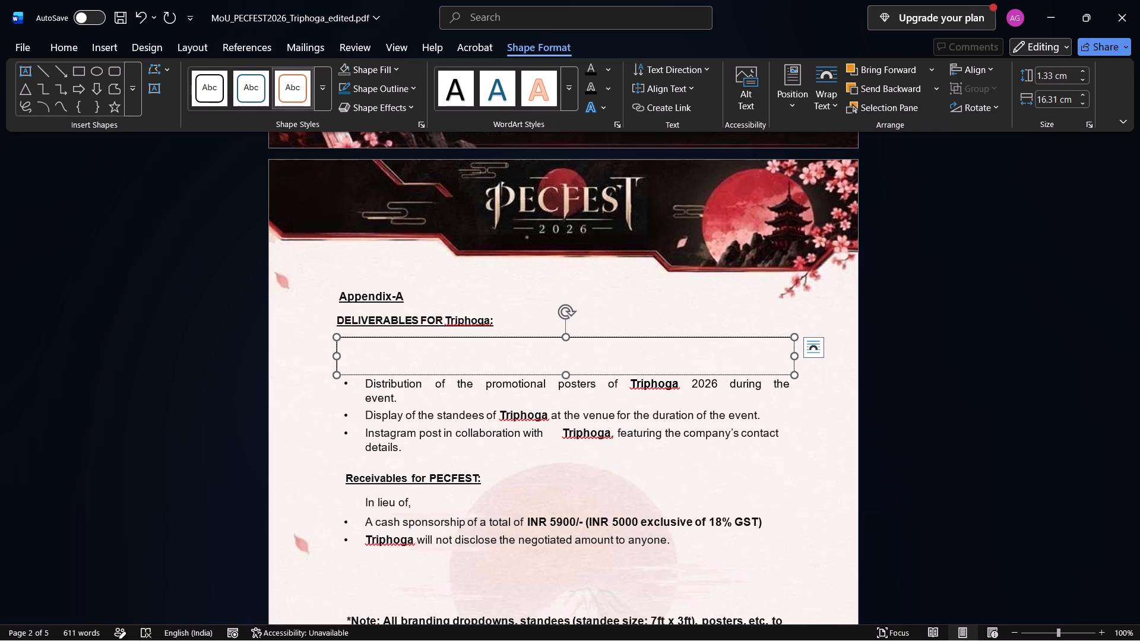
left_click(408, 90)
left_click(441, 337)
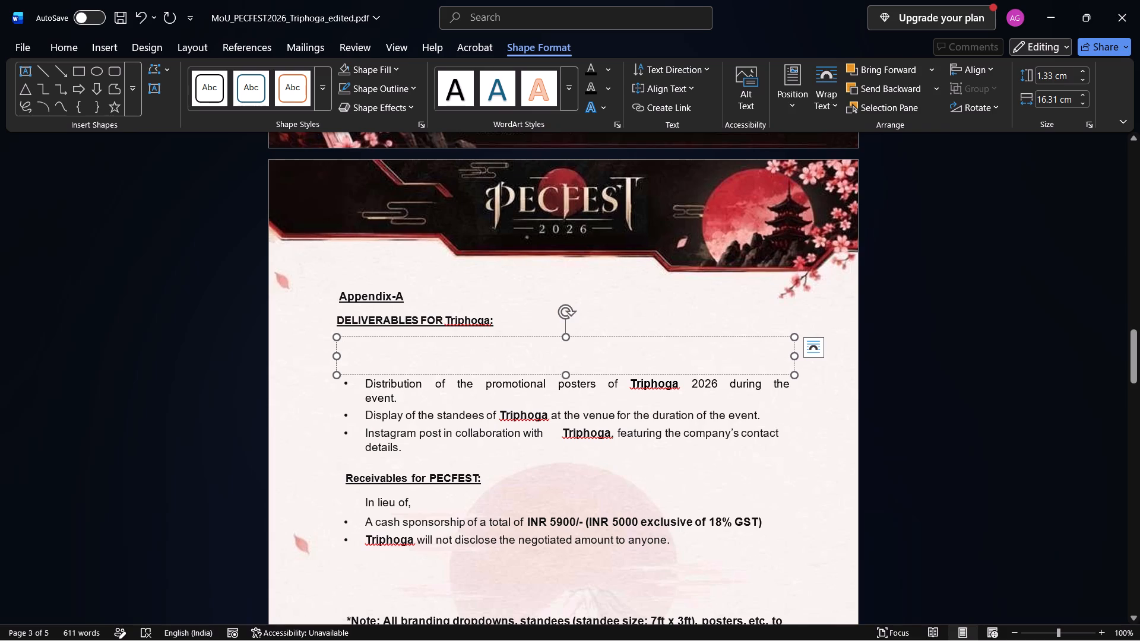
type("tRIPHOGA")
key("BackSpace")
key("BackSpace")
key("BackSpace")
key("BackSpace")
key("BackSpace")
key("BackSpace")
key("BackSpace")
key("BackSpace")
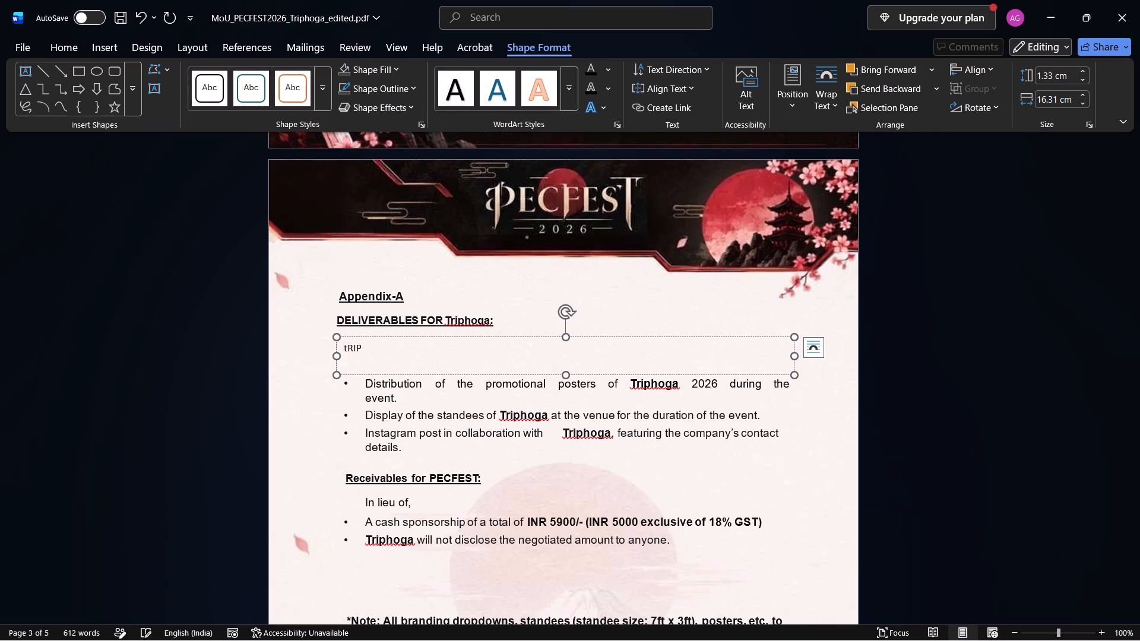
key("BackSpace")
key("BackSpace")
Enter the text "Triphoga will" in the text box below the deliverables heading.
key("shift+t")
type("ri")
type("phoga w")
type("ill")
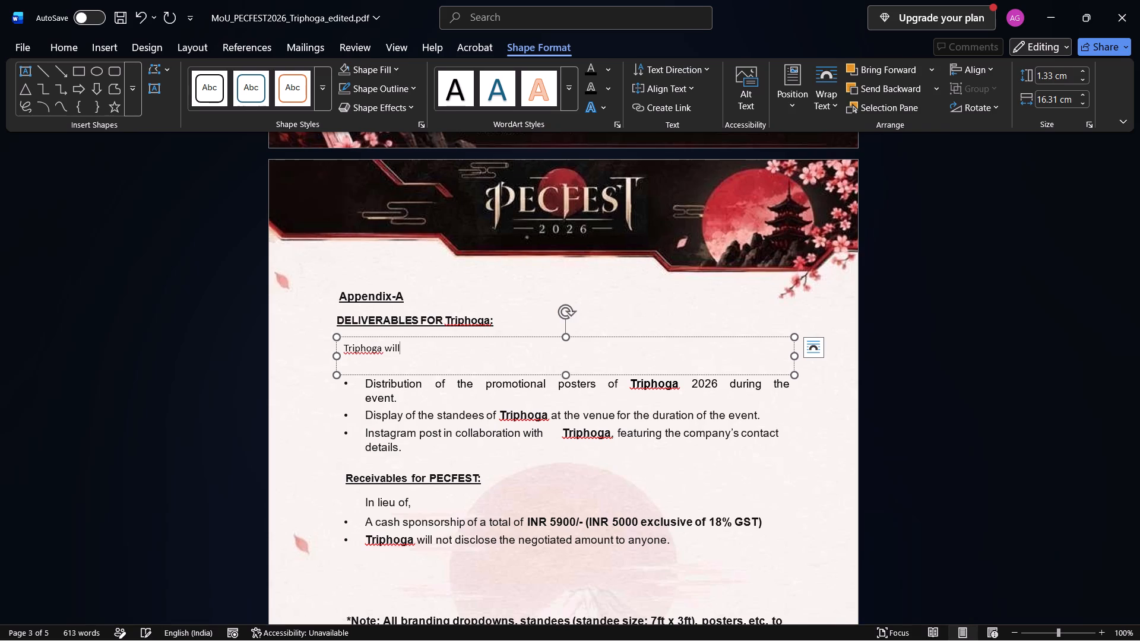
key("space")
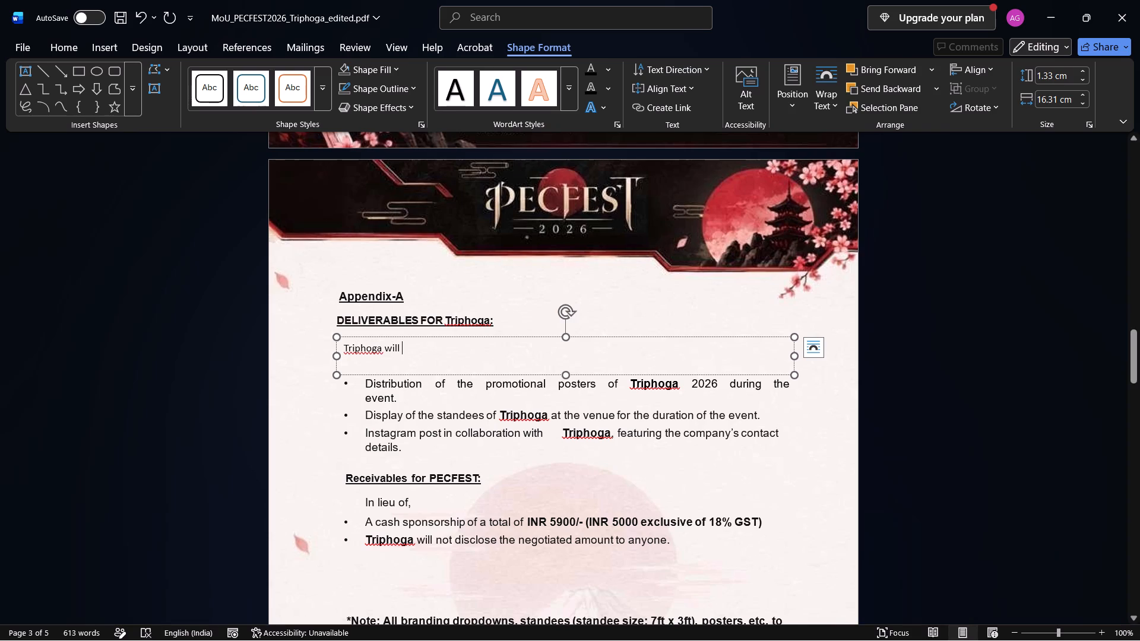
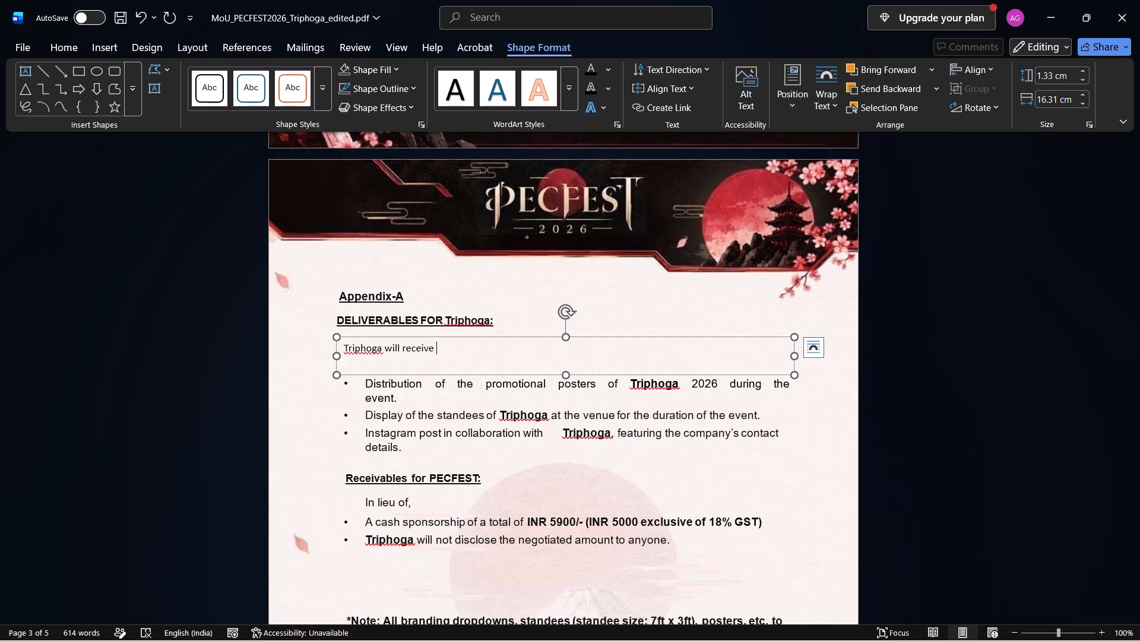
Continue the sentence in the text box with "sponsorship recogonition for Bhangra wars with prominent brand association".
type("sponsorship recogonition for")
key("space")
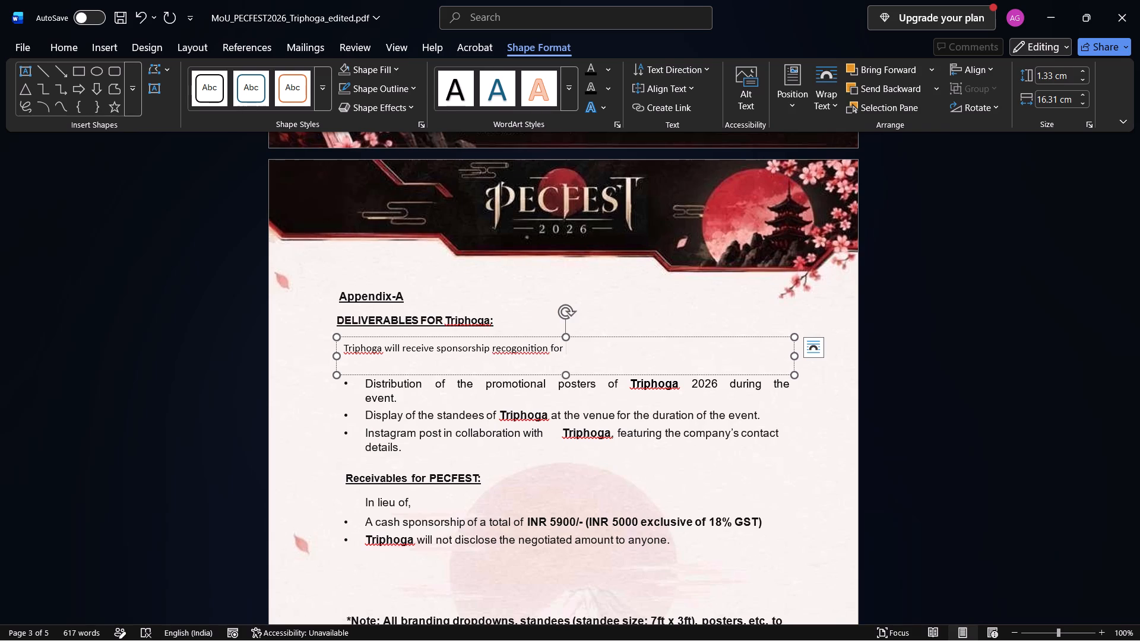
type("Bhange")
key("BackSpace")
type("ra wars")
key("space")
type("with prominent")
key("space")
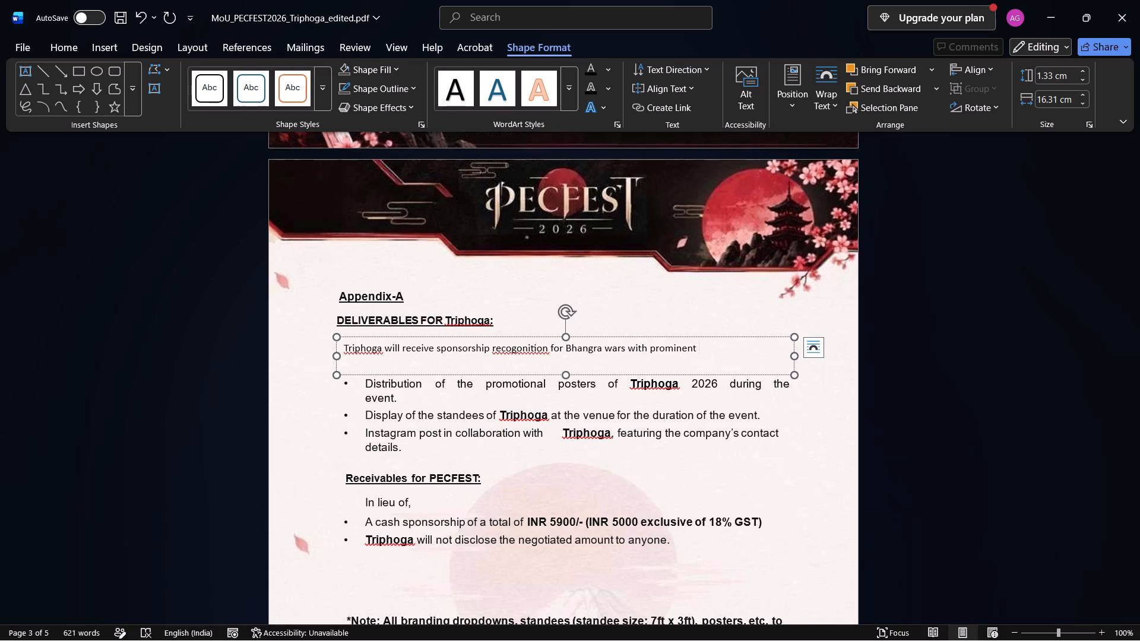
type("brand")
key("space")
type("br")
key("BackSpace")
key("BackSpace")
type("associatu")
key("BackSpace")
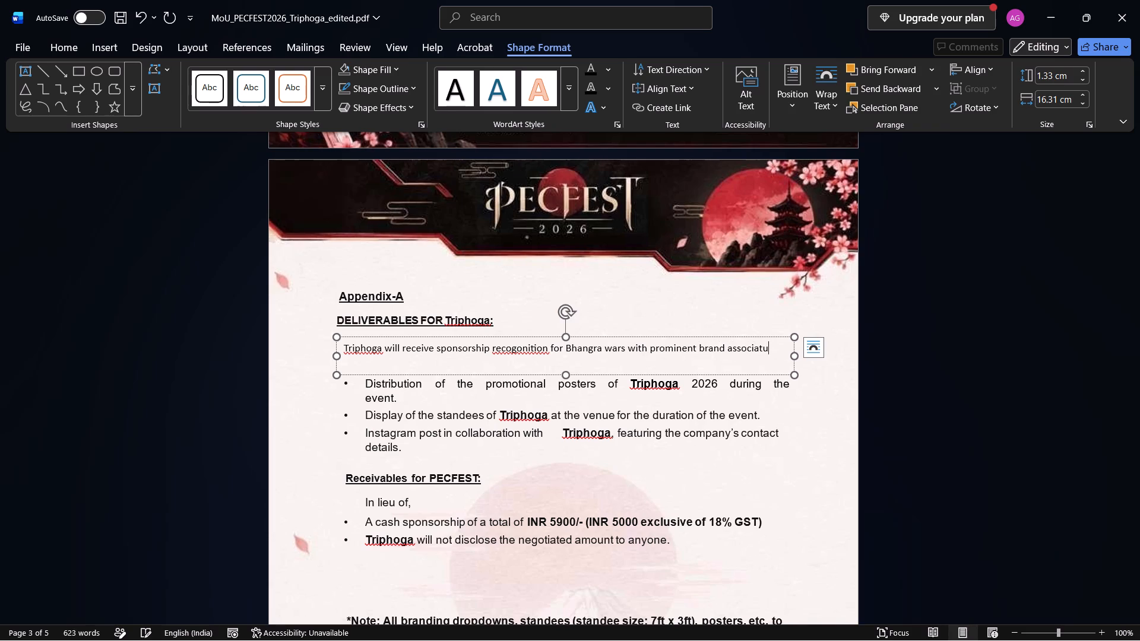
type("ion")
key("space")
Complete the text box sentence with "with event to enhance visibility with the audience.".
type("with event t")
type("o eb")
key("BackSpace")
type("nhance visibilt")
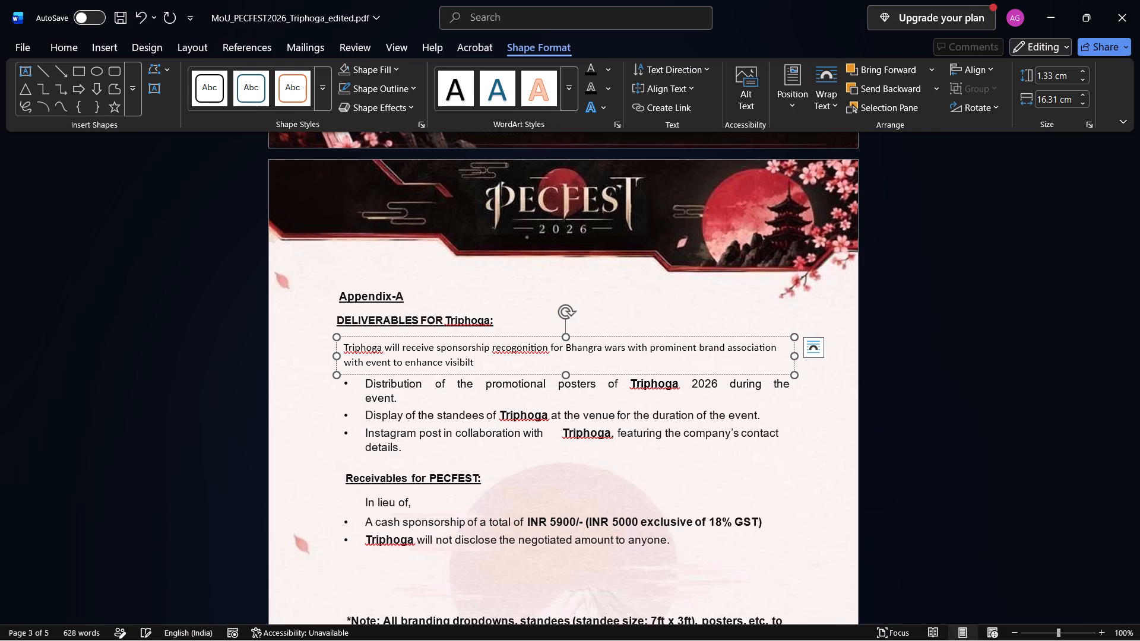
key("BackSpace")
type("ity")
key("space")
type("with the a")
type("udiensce")
key("BackSpace")
key("BackSpace")
key("BackSpace")
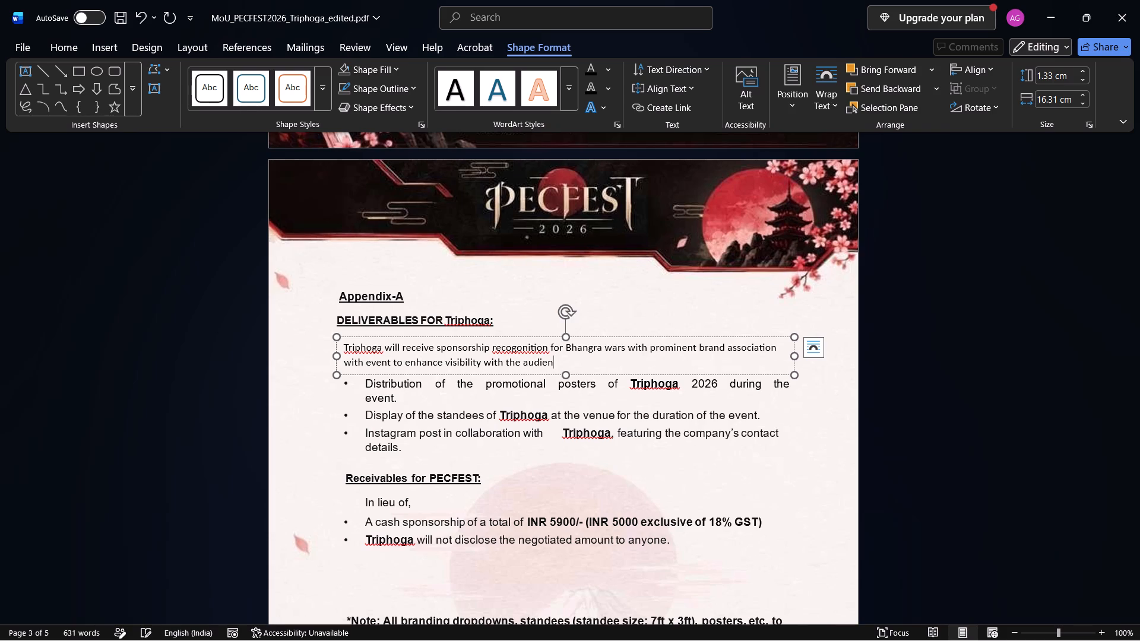
type("ce")
key("period")
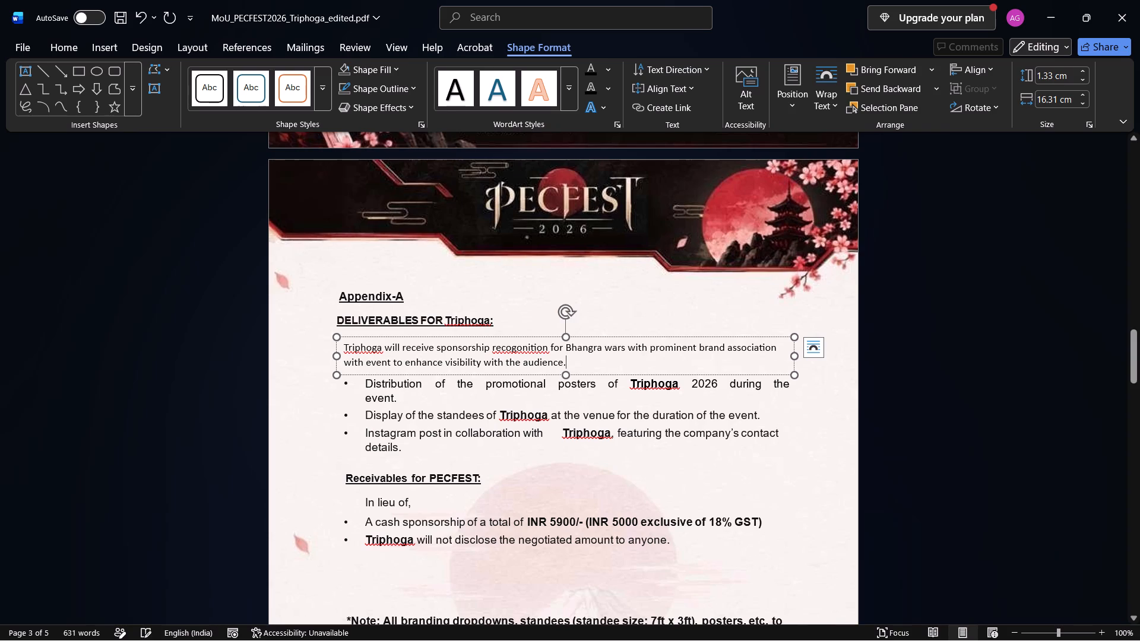
Format the whole sentence in the new text box as Arial, size 11.5.
left_click(772, 297)
left_click(579, 351)
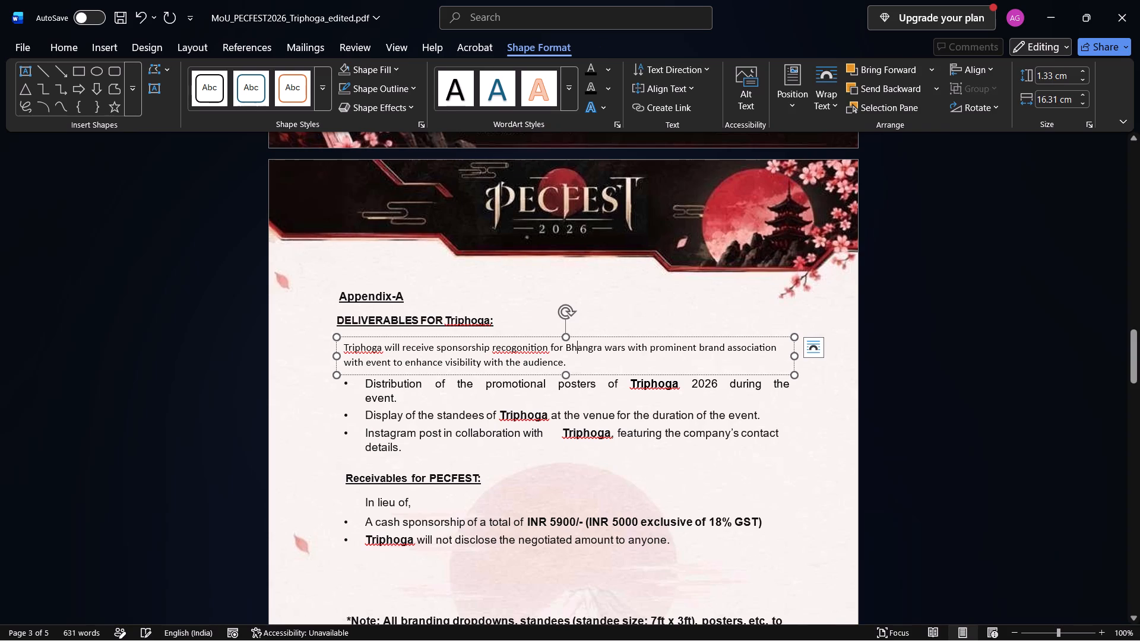
left_click(553, 390)
left_click(71, 46)
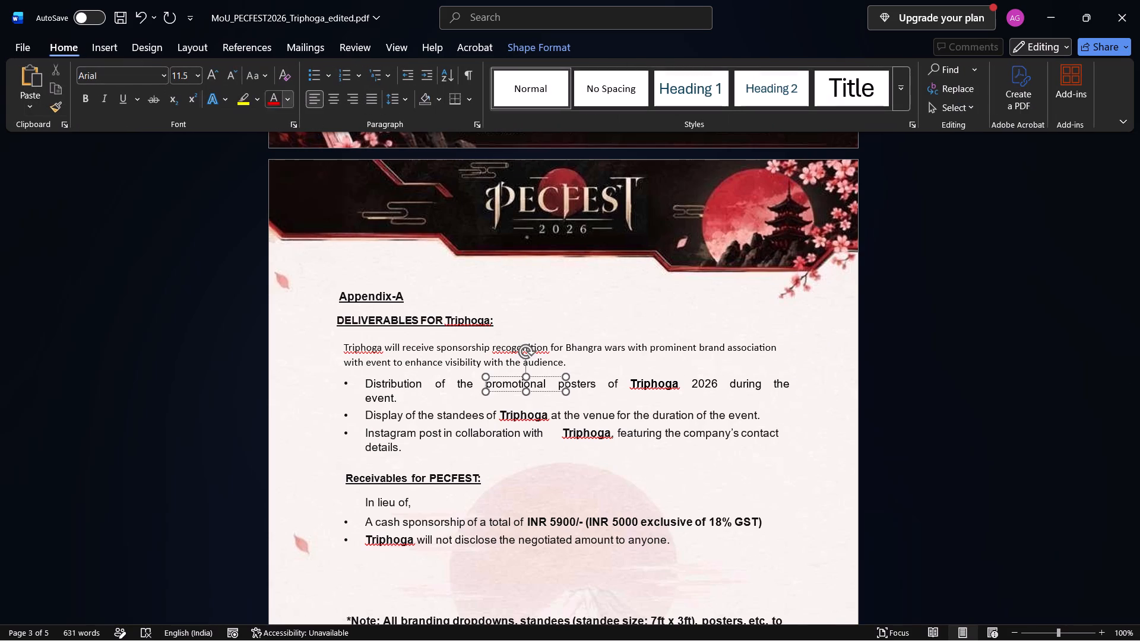
left_click(607, 350)
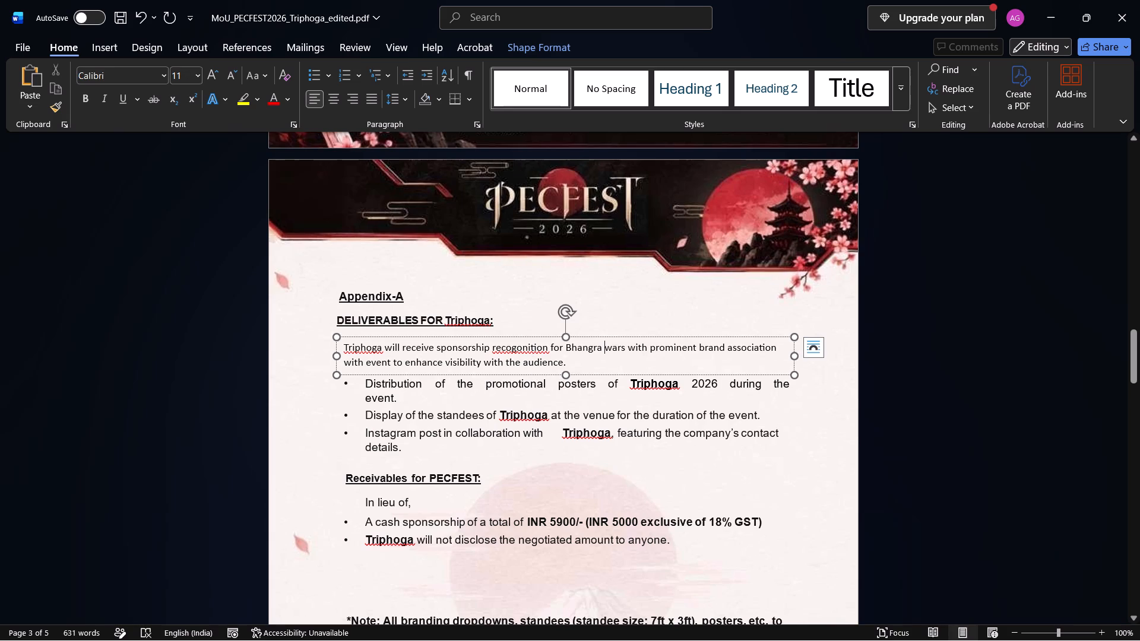
key("ctrl+a")
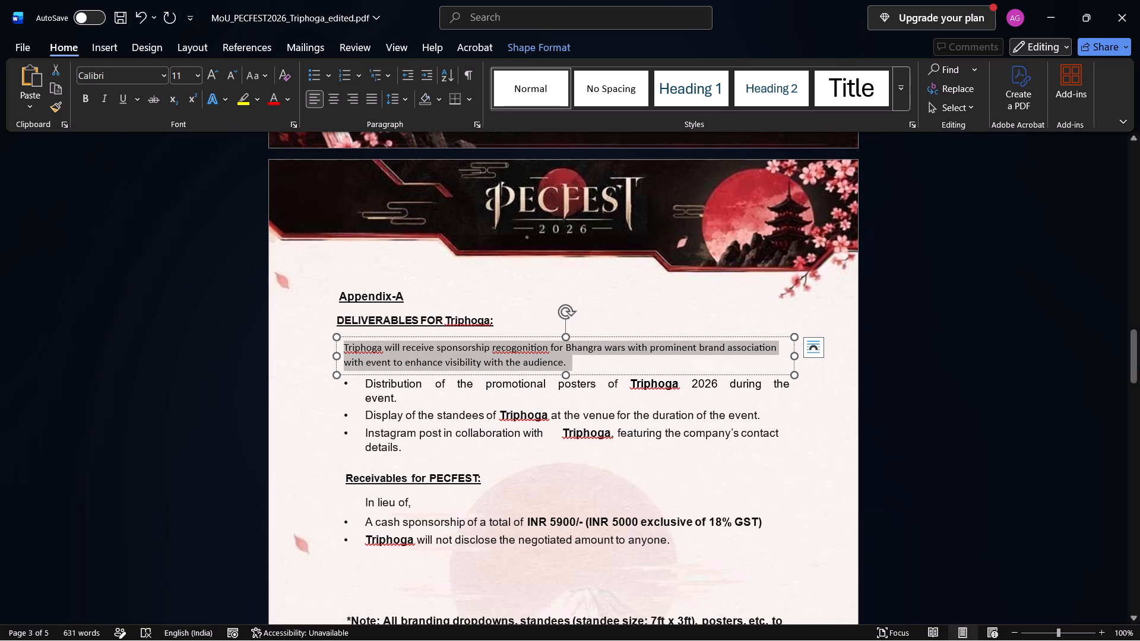
left_click(164, 77)
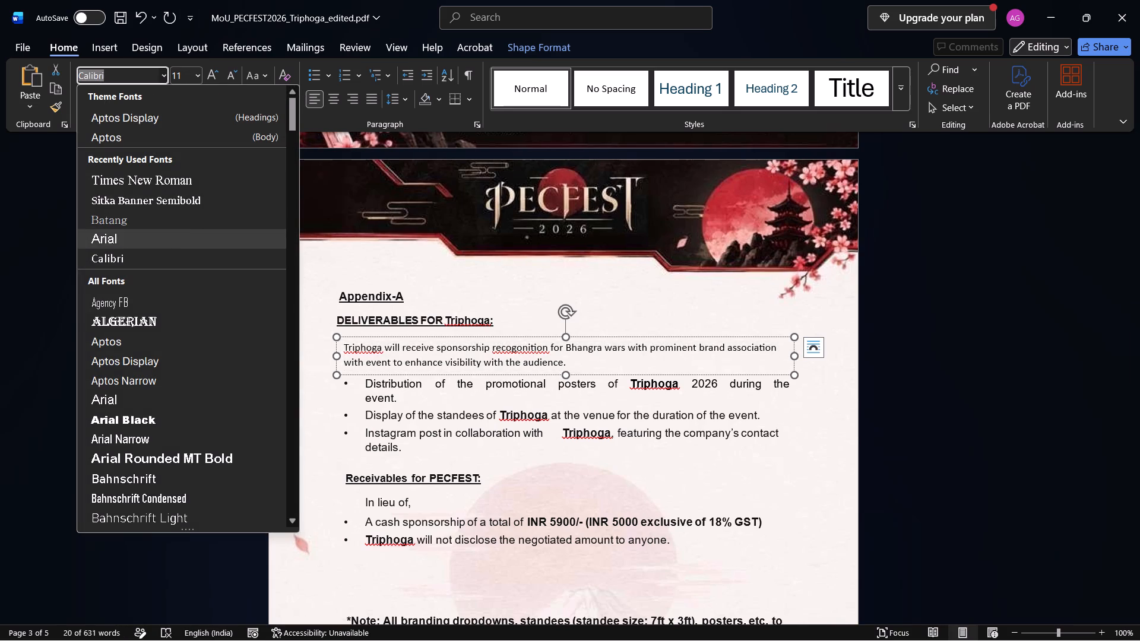
left_click(142, 240)
left_click(198, 78)
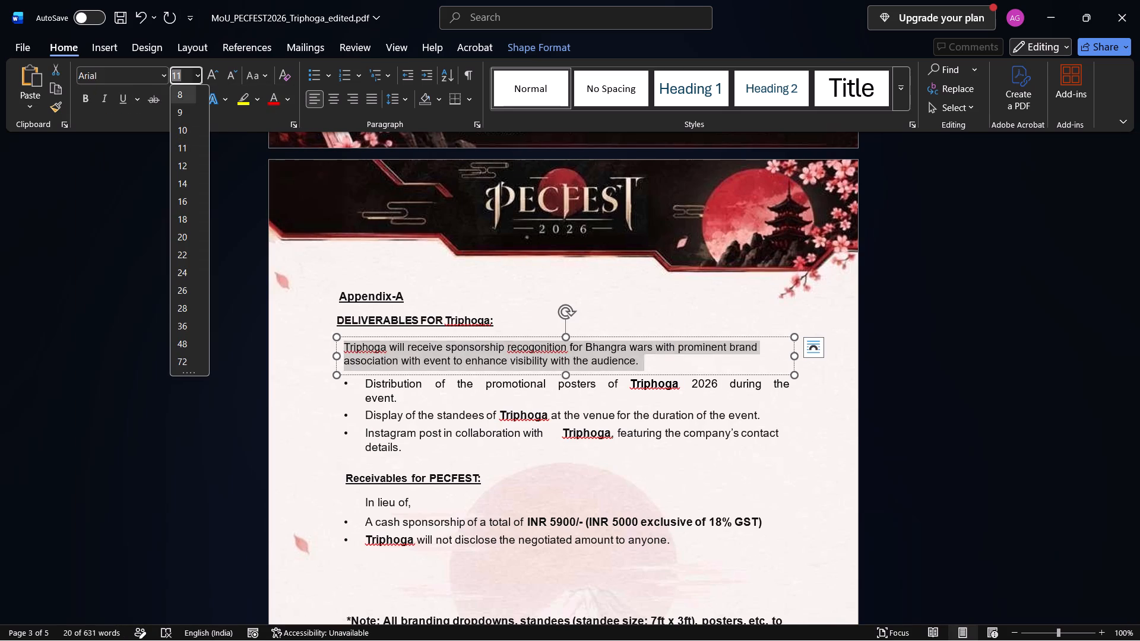
left_click(184, 71)
key("period")
key("5")
key("Return")
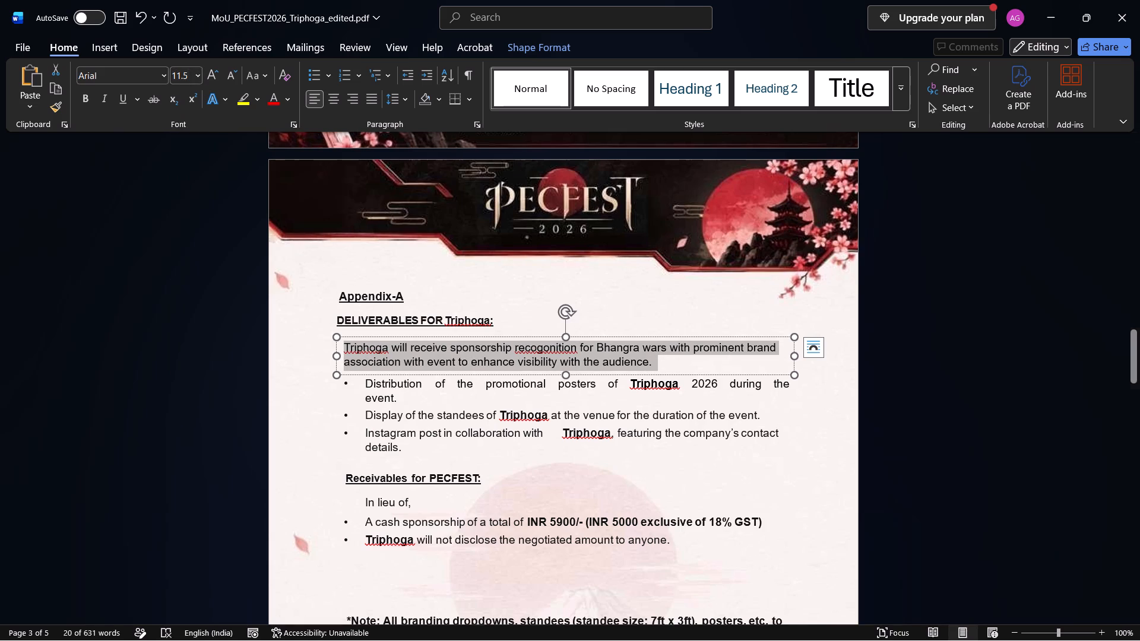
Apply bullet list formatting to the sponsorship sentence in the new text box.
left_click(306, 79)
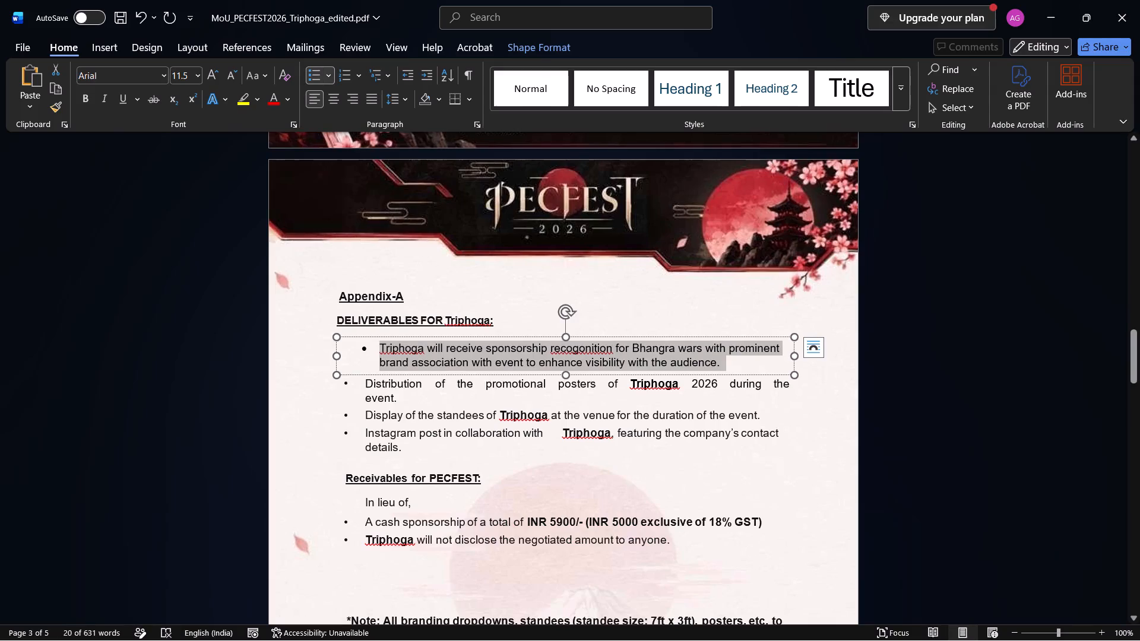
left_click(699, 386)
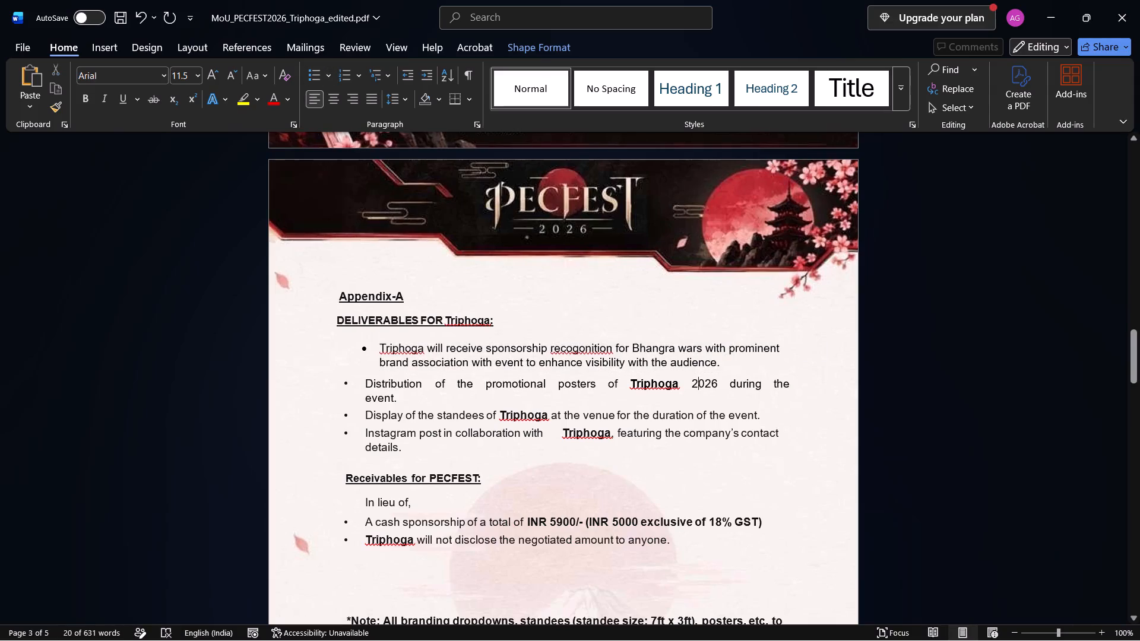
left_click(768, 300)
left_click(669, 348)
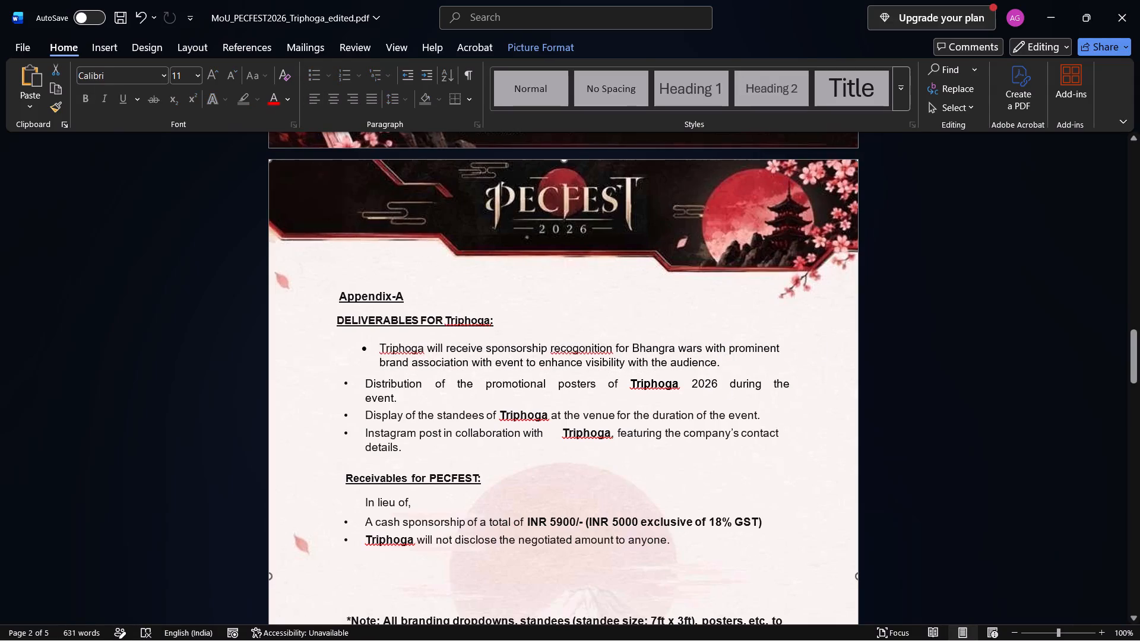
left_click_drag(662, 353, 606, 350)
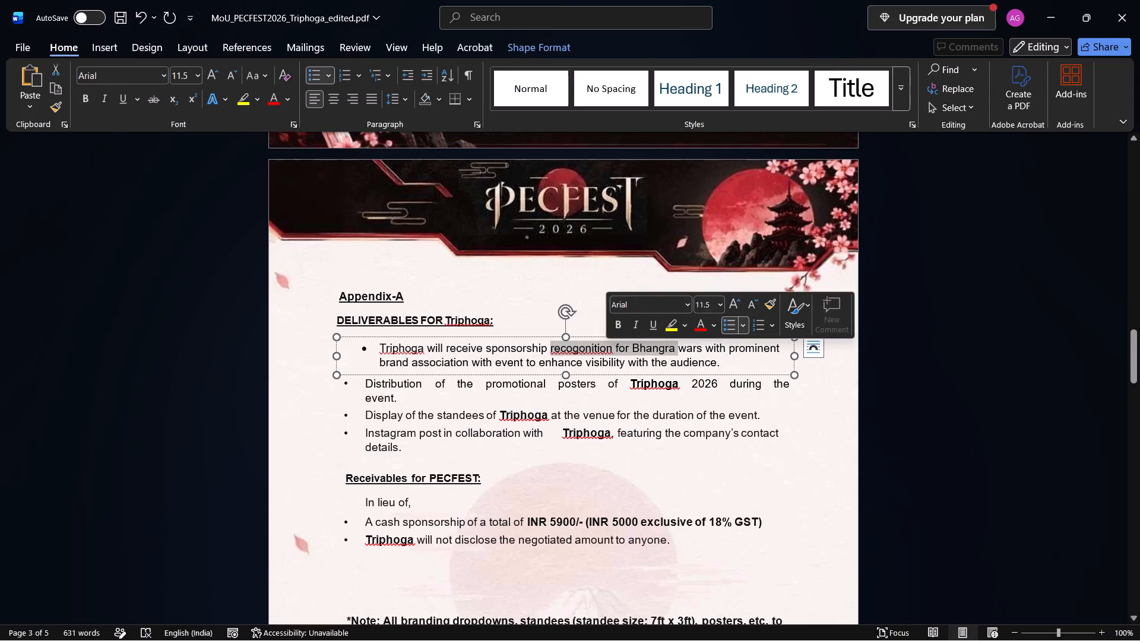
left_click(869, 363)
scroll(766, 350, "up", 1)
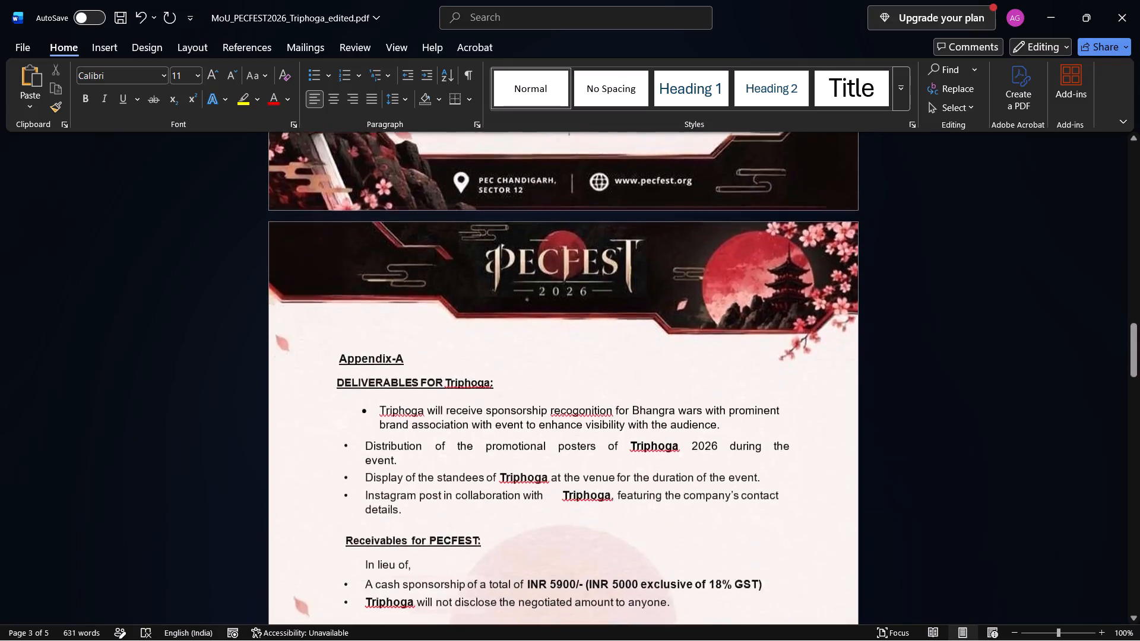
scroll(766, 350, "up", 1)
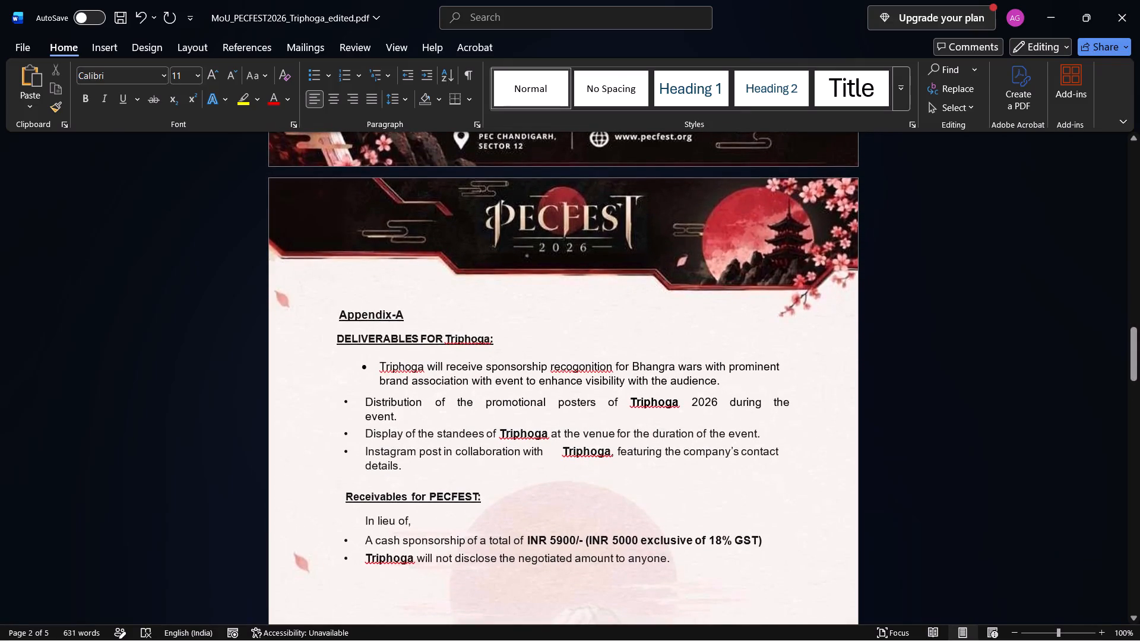
Copy the separate bullet mark beside the "Distribution of the promotional posters" item.
left_click(347, 401)
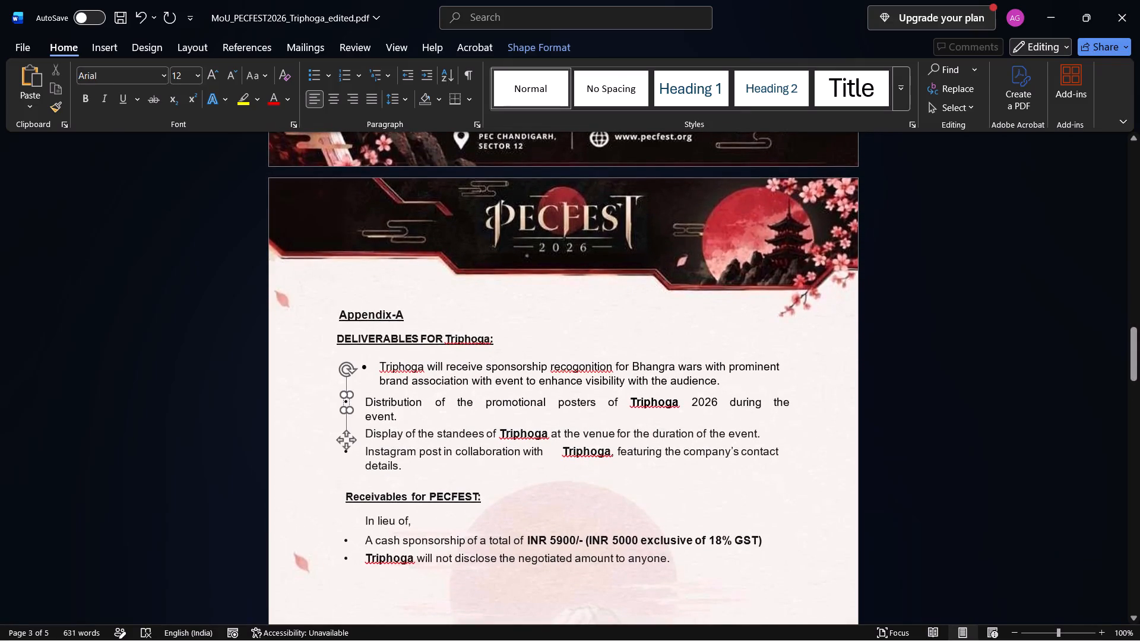
key("ctrl+c")
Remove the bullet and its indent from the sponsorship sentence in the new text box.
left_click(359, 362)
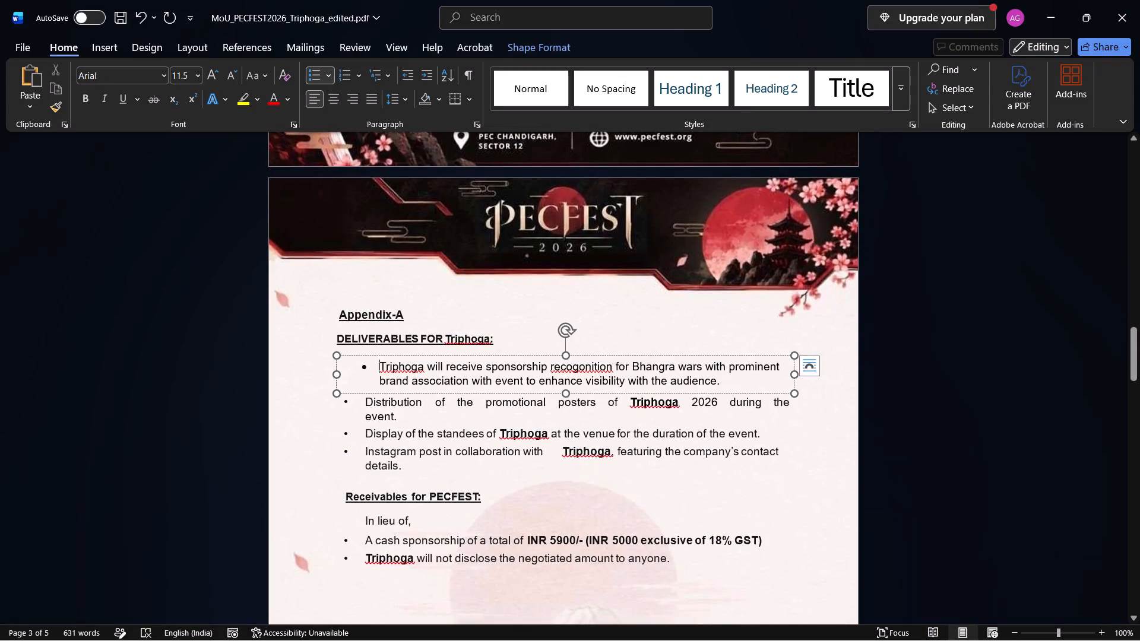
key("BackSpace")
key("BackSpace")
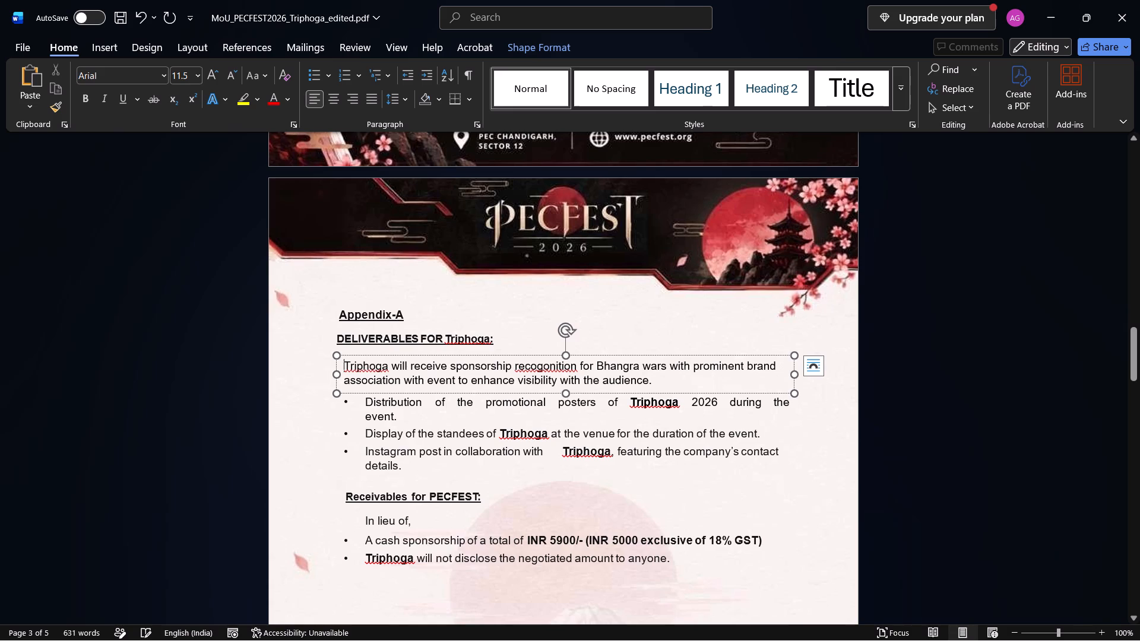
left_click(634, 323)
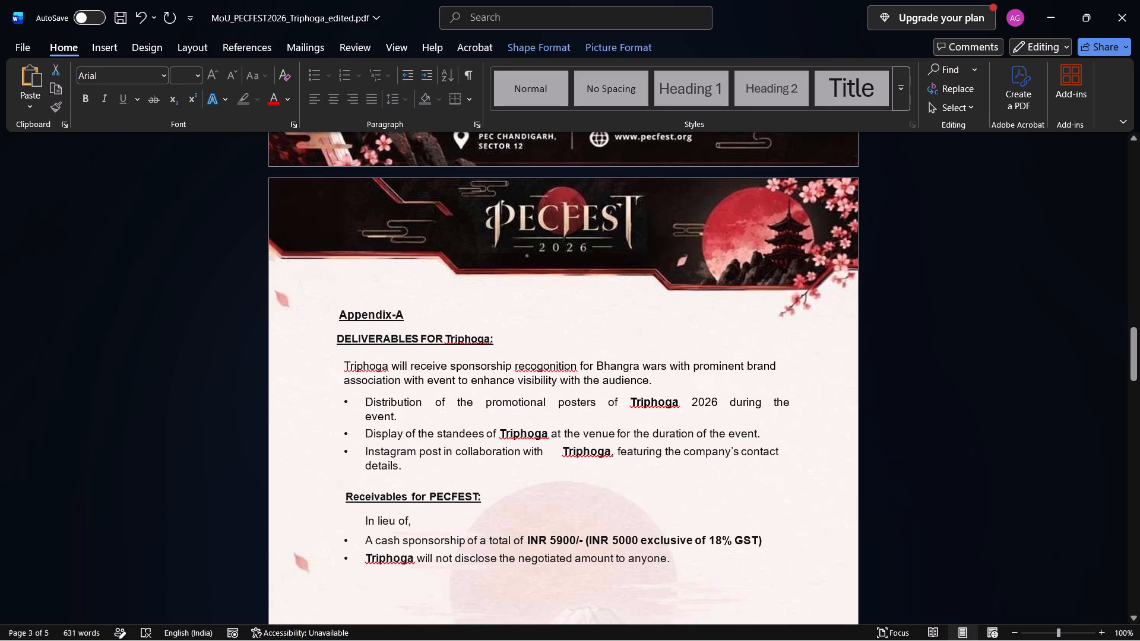
Narrow the sponsorship text box by moving its left edge inward to about where the deliverables item text starts.
left_click(354, 368)
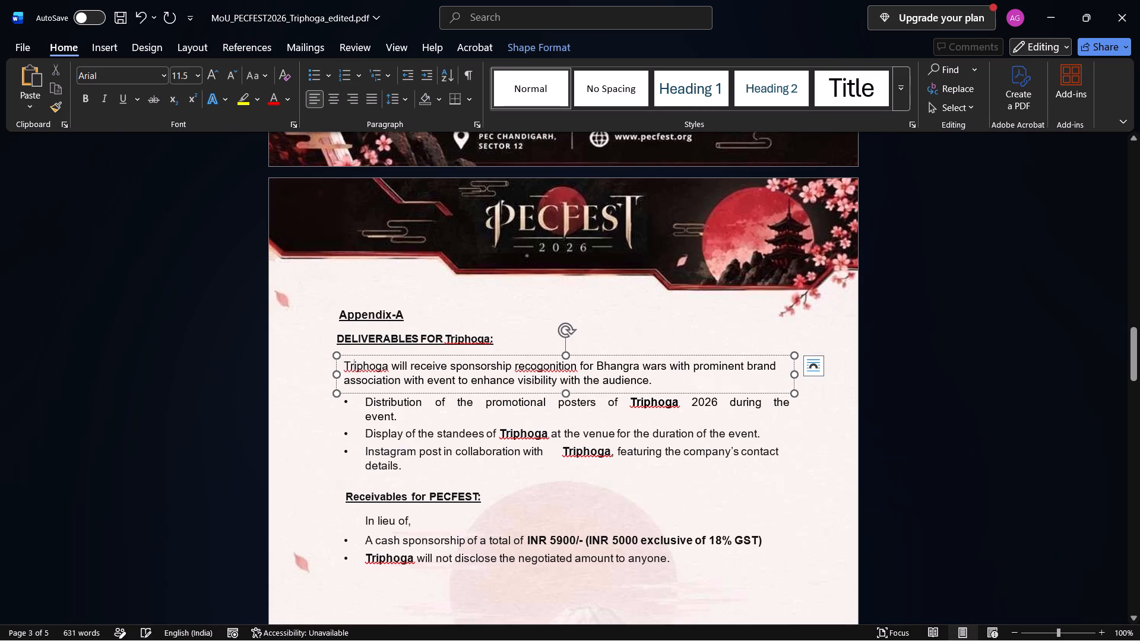
left_click_drag(340, 372, 363, 372)
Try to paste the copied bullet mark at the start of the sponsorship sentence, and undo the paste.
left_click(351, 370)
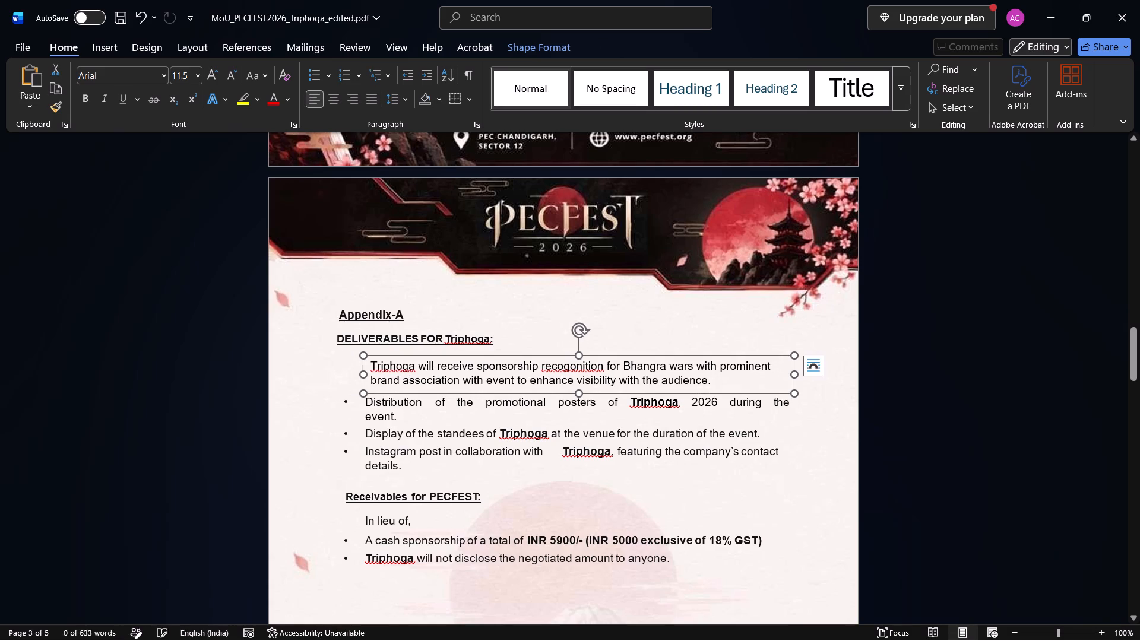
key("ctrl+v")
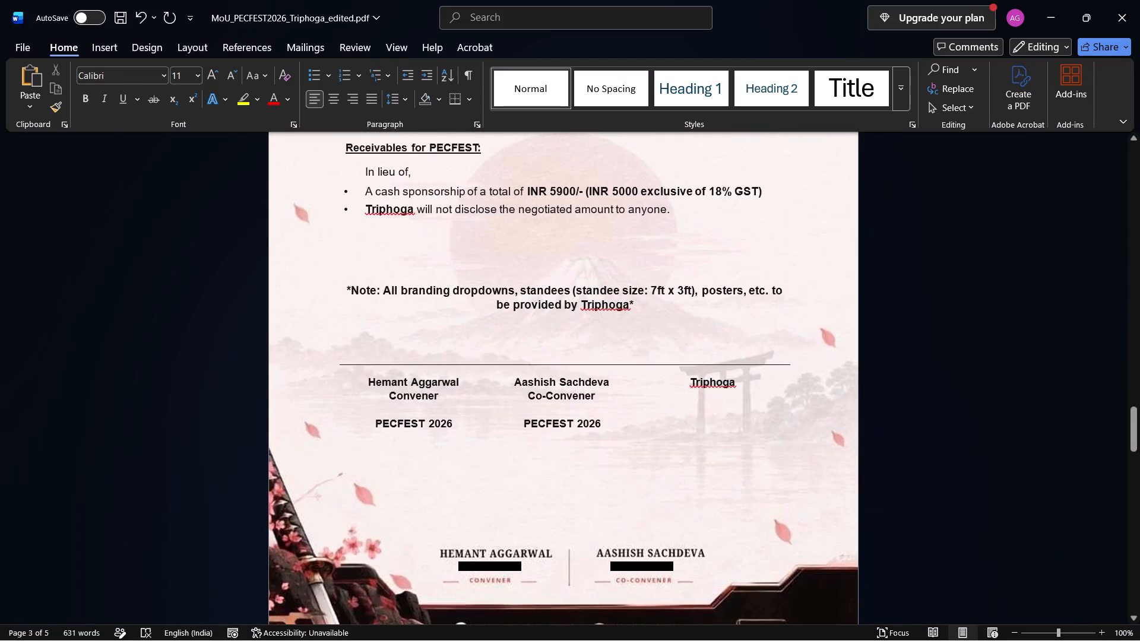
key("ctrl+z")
Duplicate the separate bullet mark beside the "Distribution of the promotional posters" item in Appendix-A.
scroll(351, 370, "right", 1)
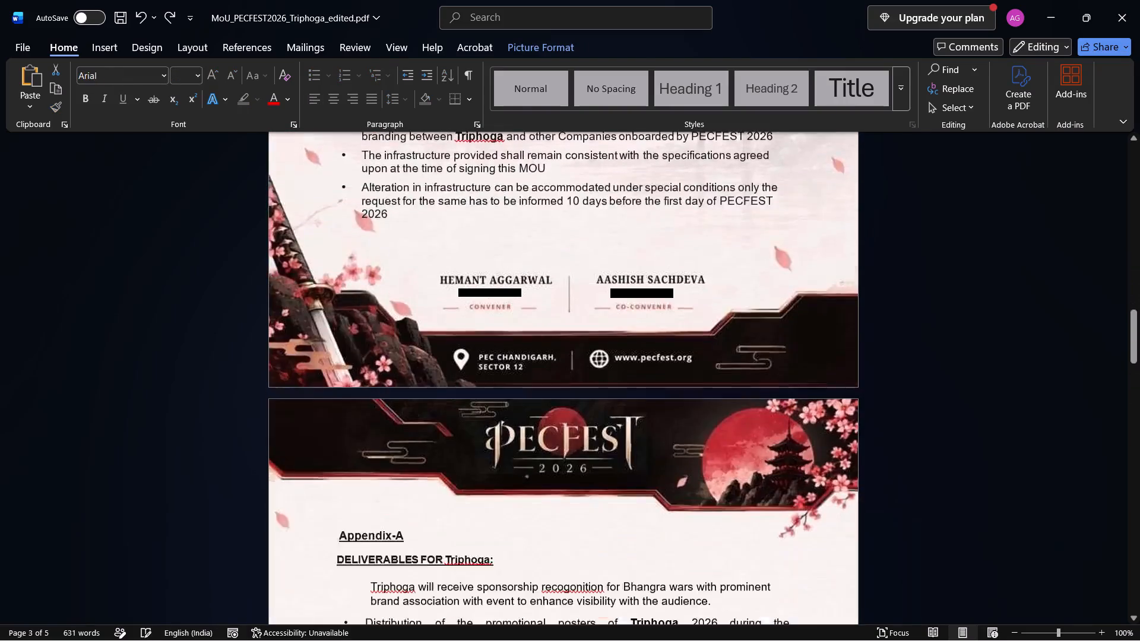
scroll(351, 370, "right", 1)
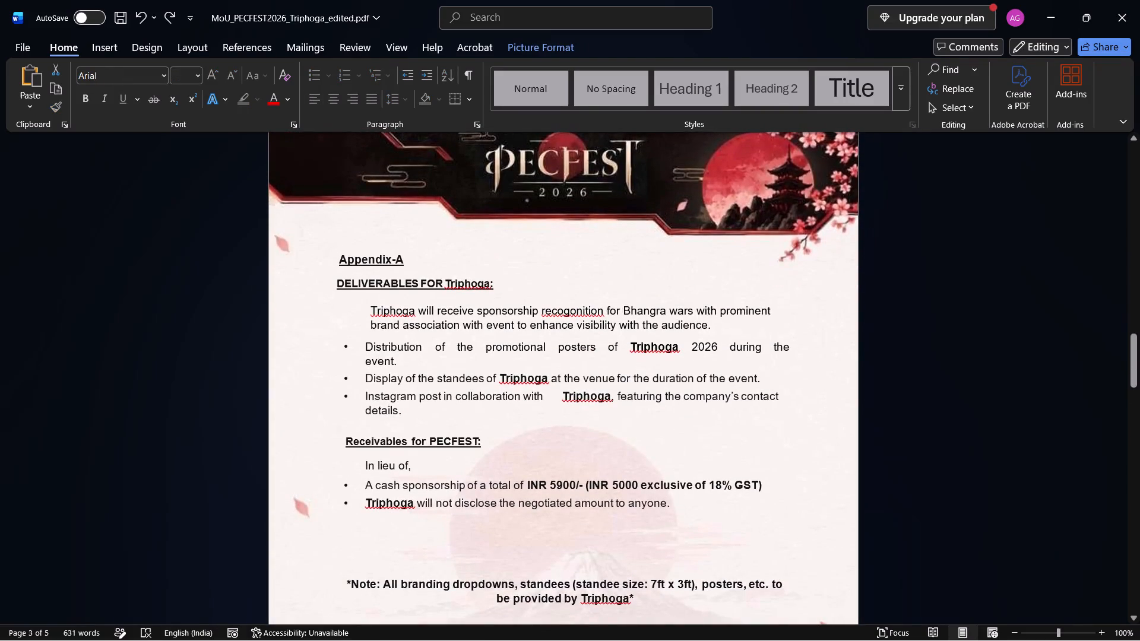
left_click(345, 345)
right_click(345, 345)
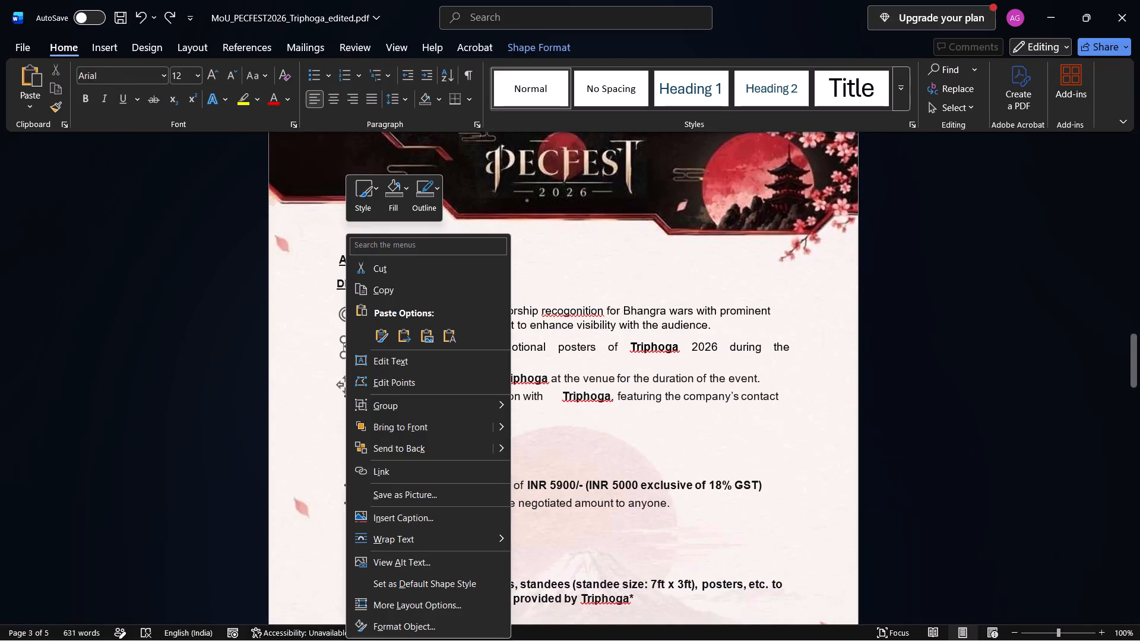
left_click(410, 296)
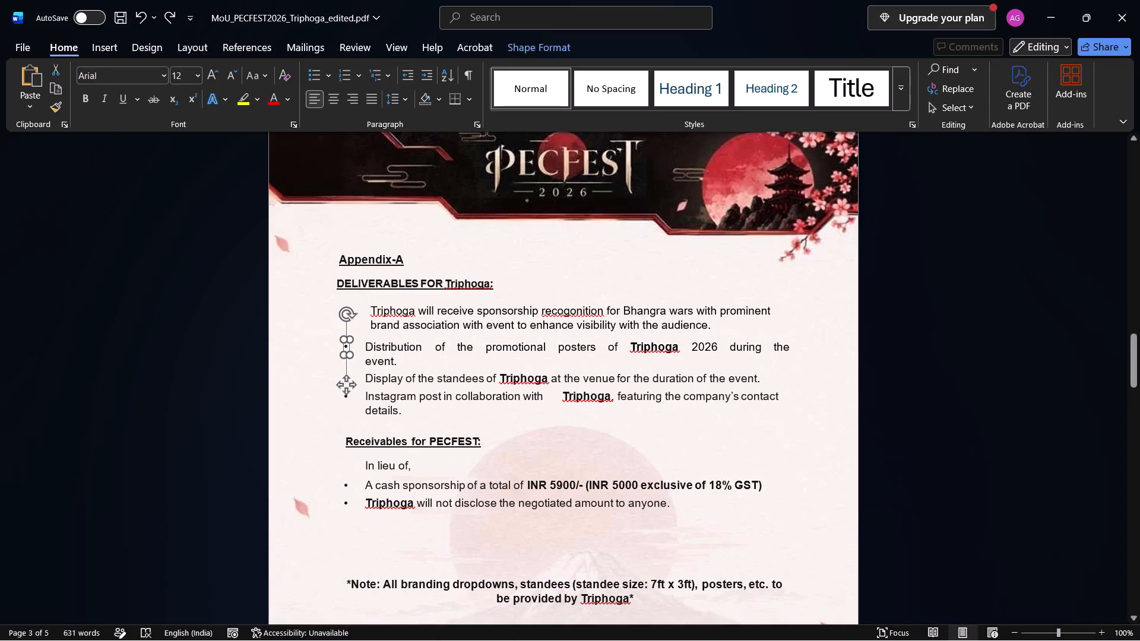
left_click(332, 299)
key("ctrl+v")
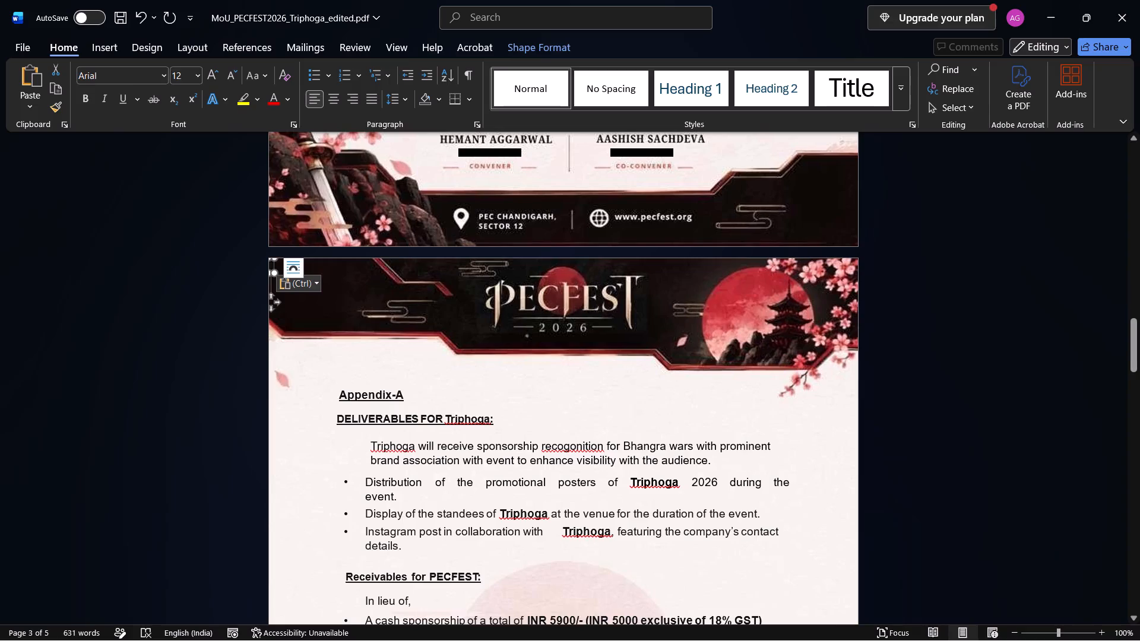
Move the pasted bullet mark beside the sponsorship sentence's first line, aligned with the bullets of the deliverables below.
left_click_drag(273, 302, 346, 482)
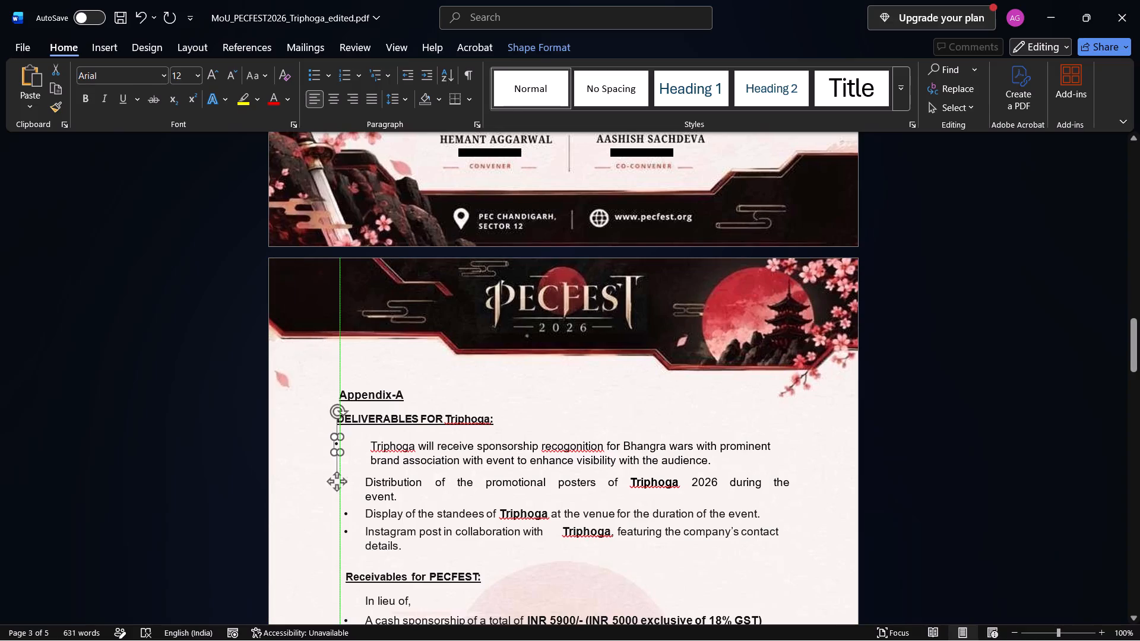
left_click_drag(346, 482, 351, 493)
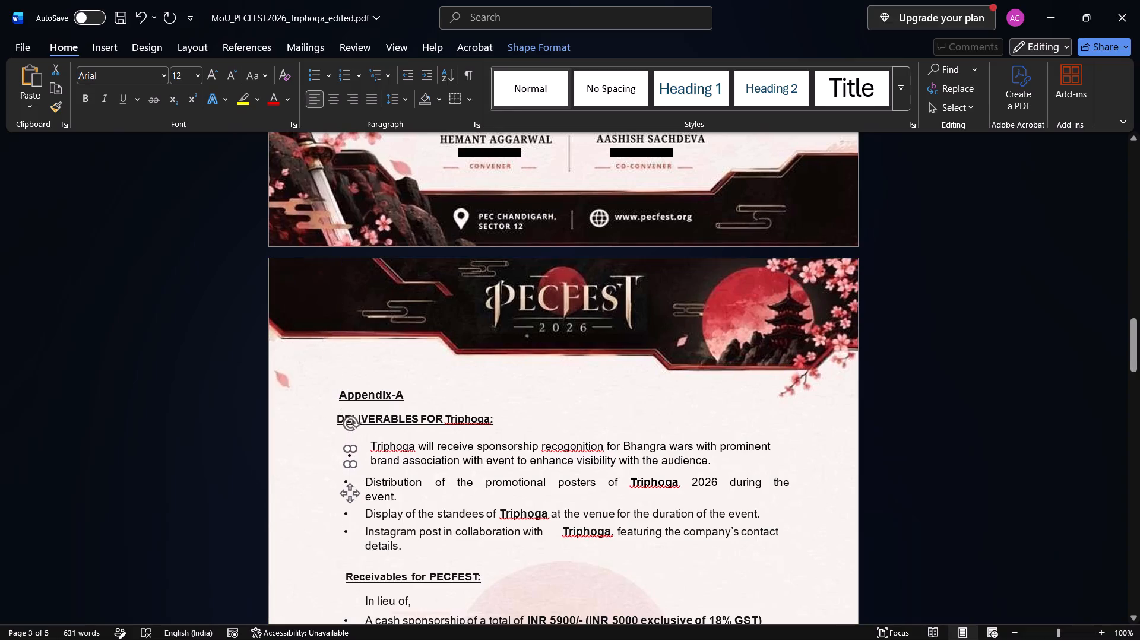
left_click_drag(351, 493, 349, 493)
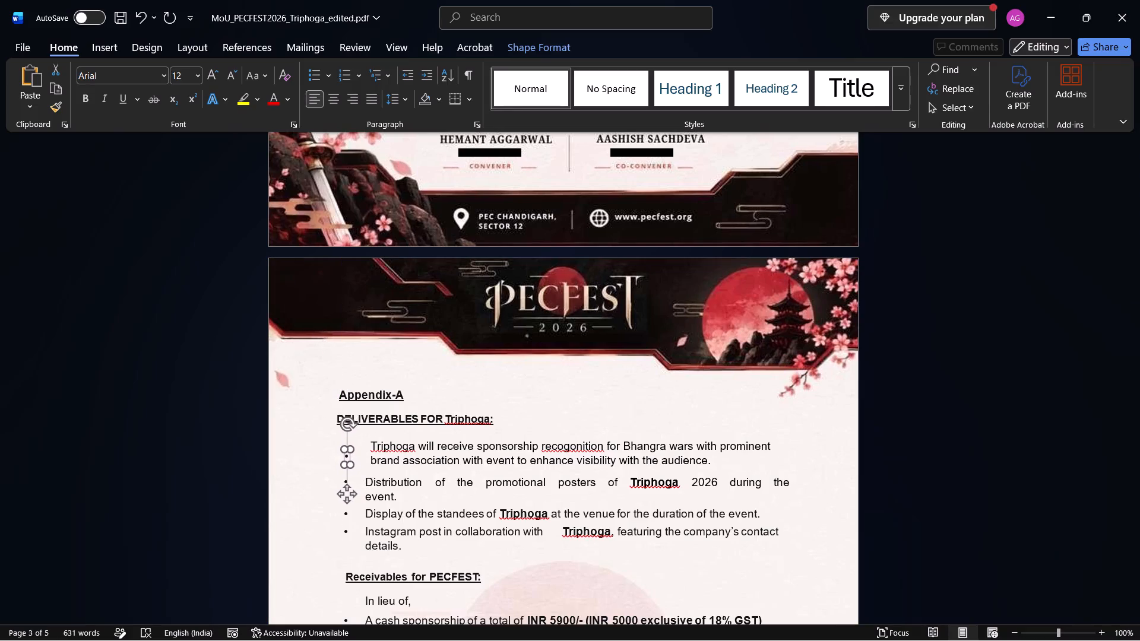
left_click_drag(349, 493, 349, 485)
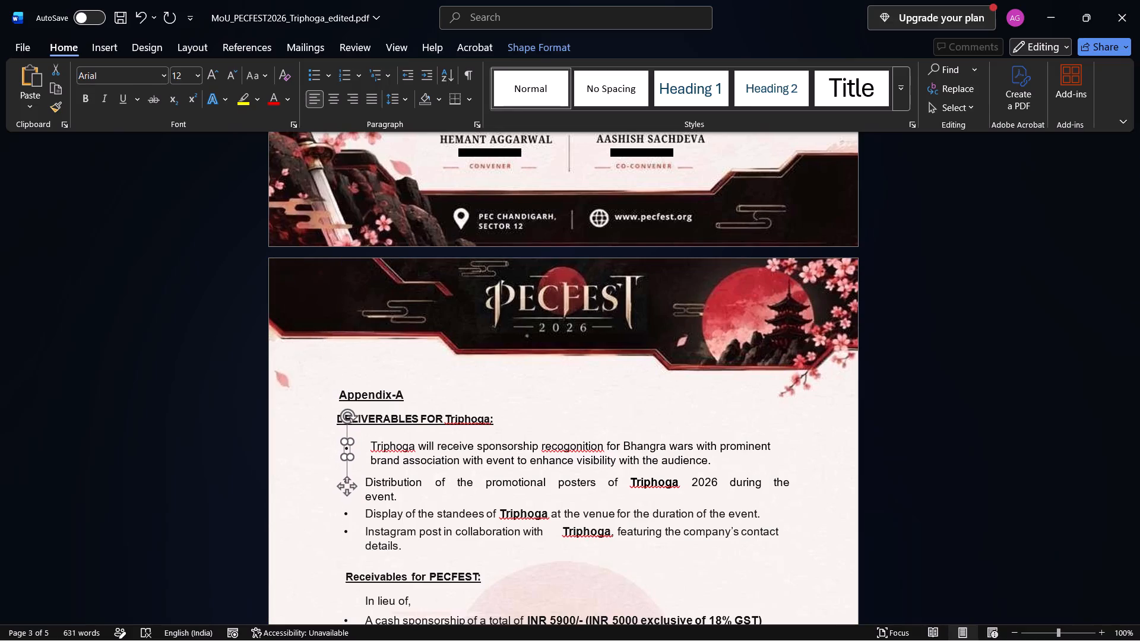
left_click_drag(349, 485, 349, 485)
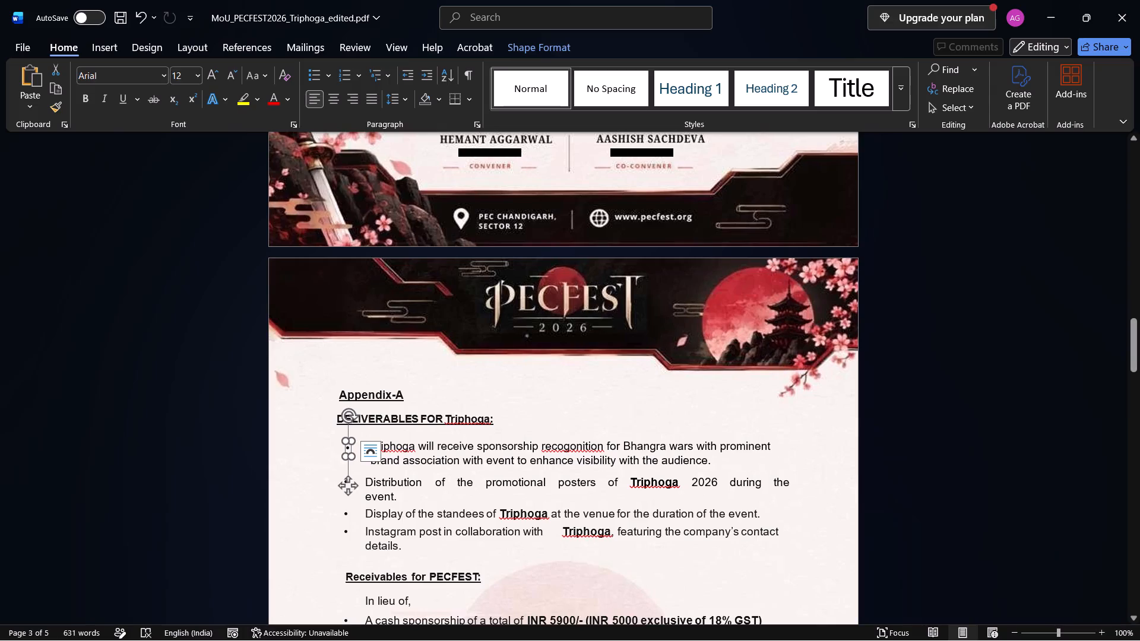
left_click(686, 370)
Make "Triphoga" and "Bhangra wars" bold in the sponsorship sentence.
left_click(369, 442)
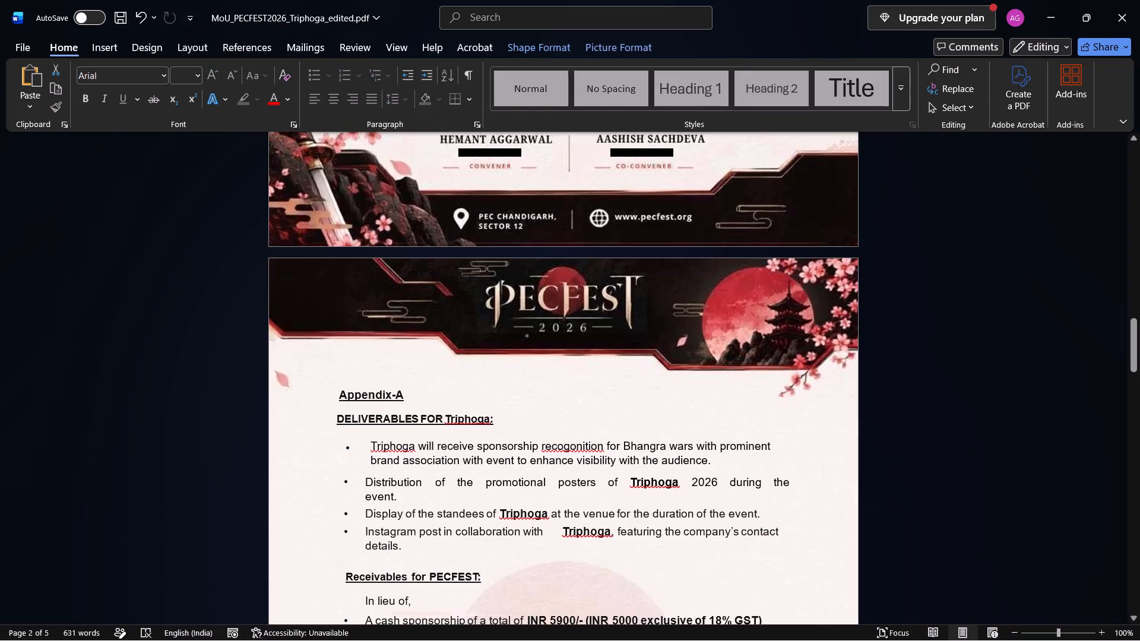
left_click_drag(371, 444, 414, 446)
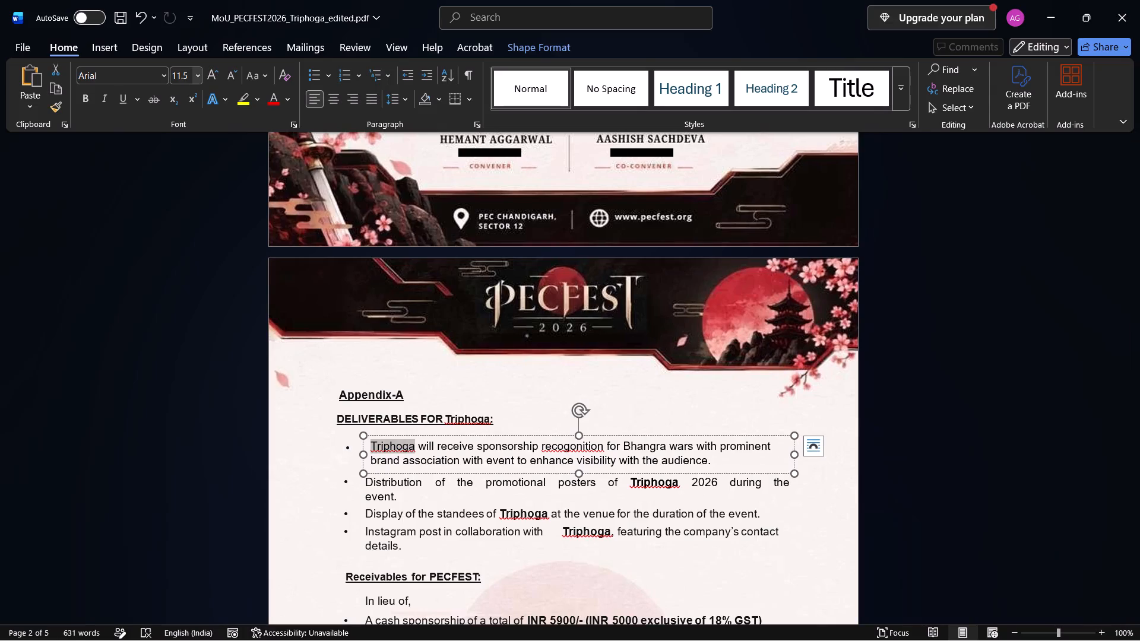
left_click(91, 99)
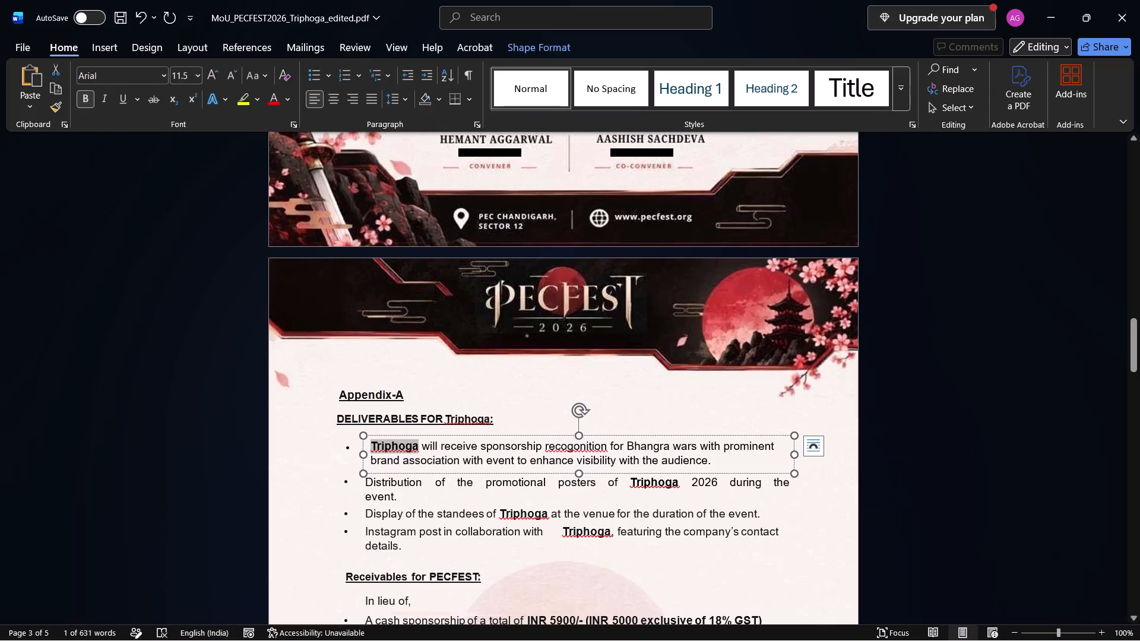
left_click_drag(628, 443, 699, 445)
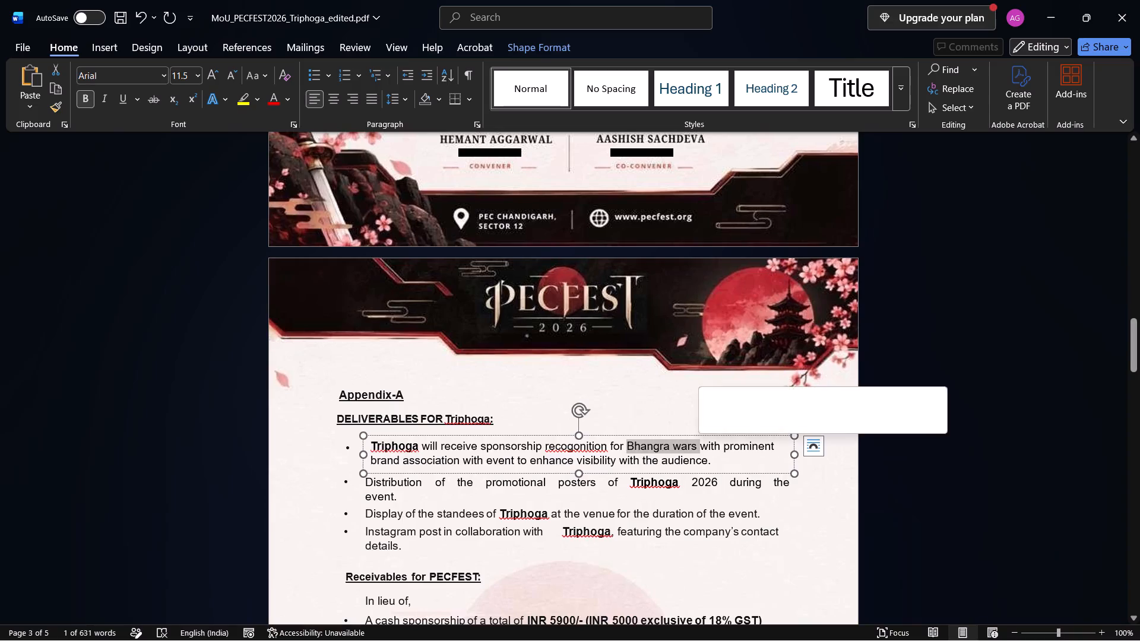
left_click(91, 95)
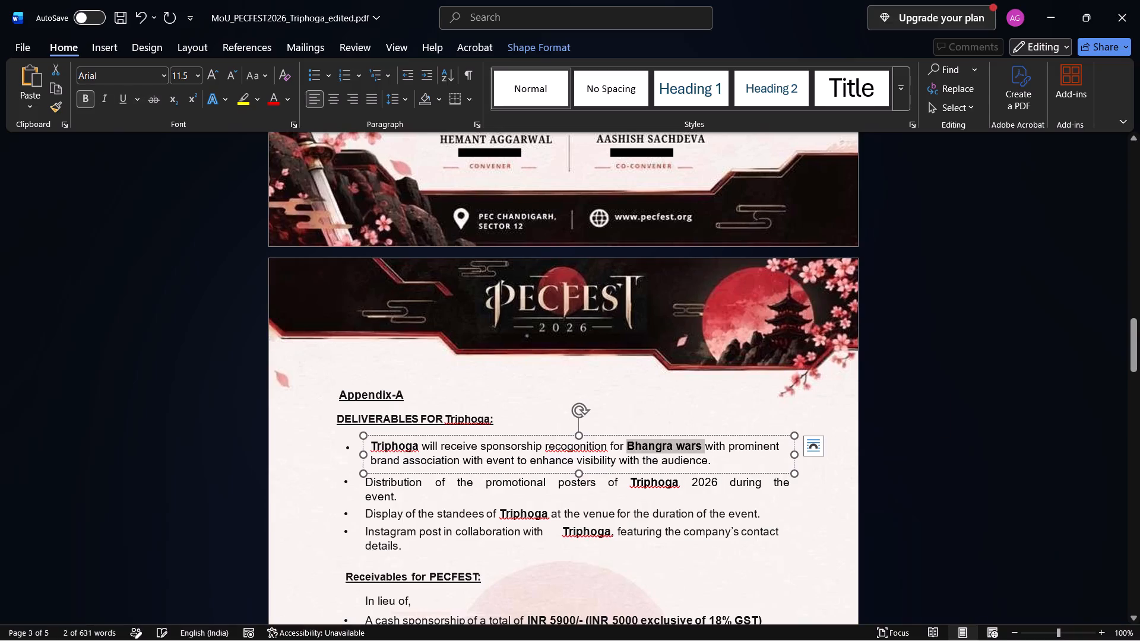
left_click(576, 449)
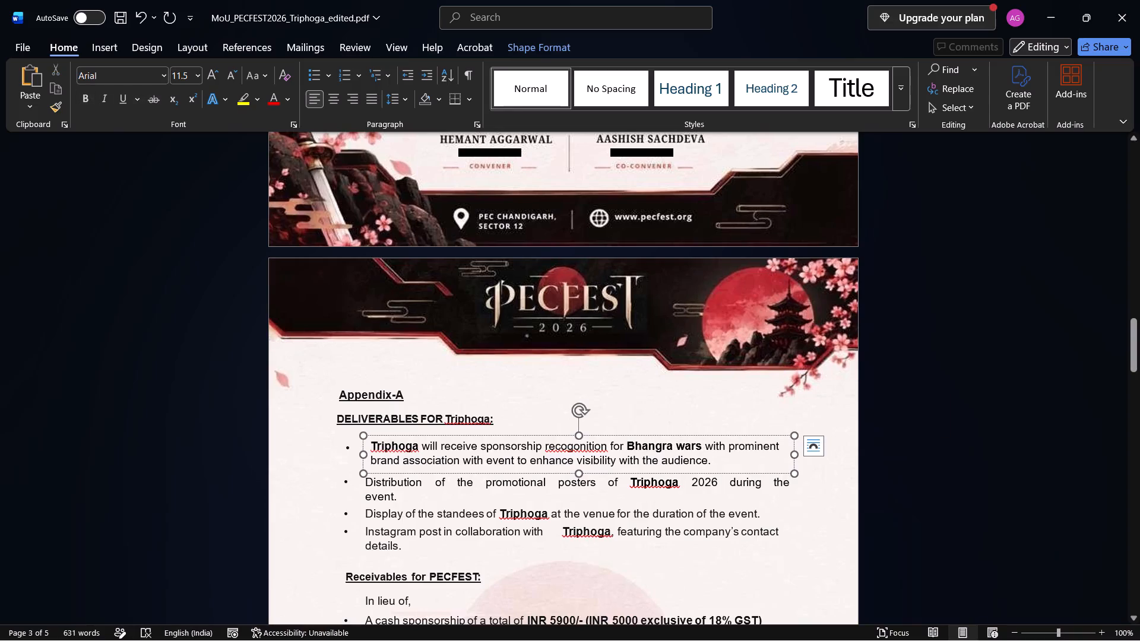
Run the spelling check to correct "recogonition" to "recognition" in the sponsorship sentence, and close the proofing results.
left_click(389, 46)
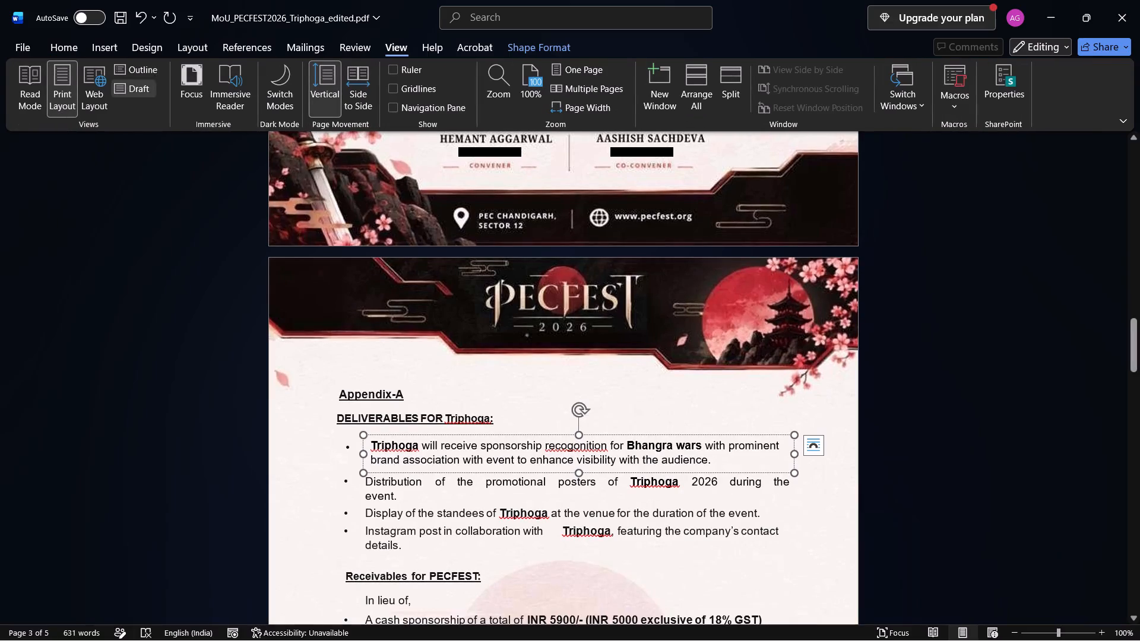
left_click(334, 49)
left_click(46, 82)
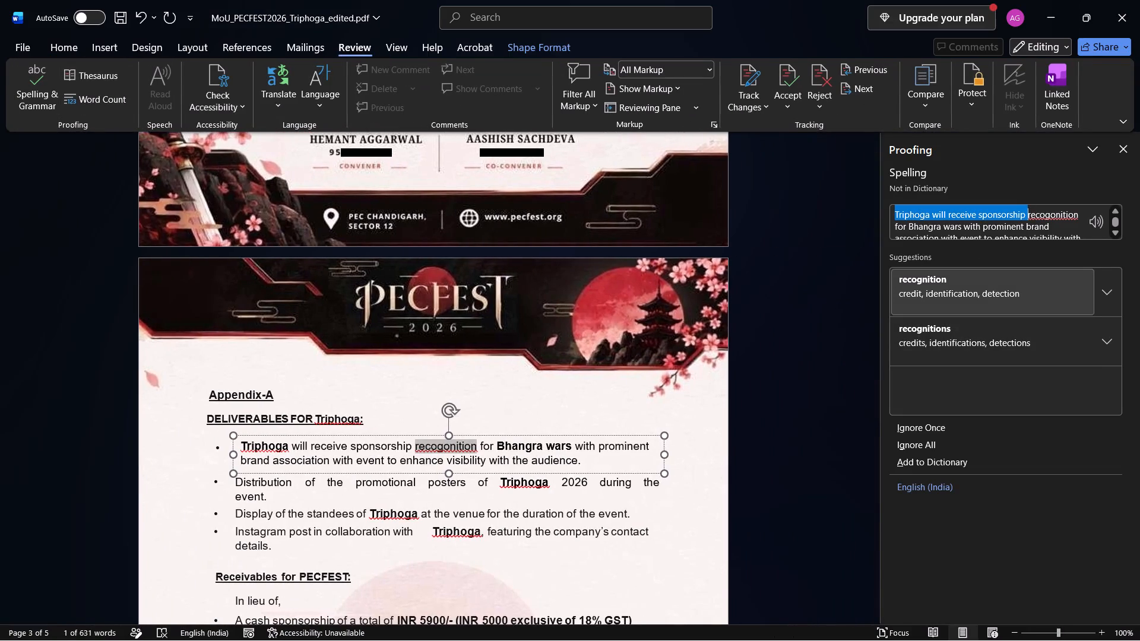
left_click(937, 296)
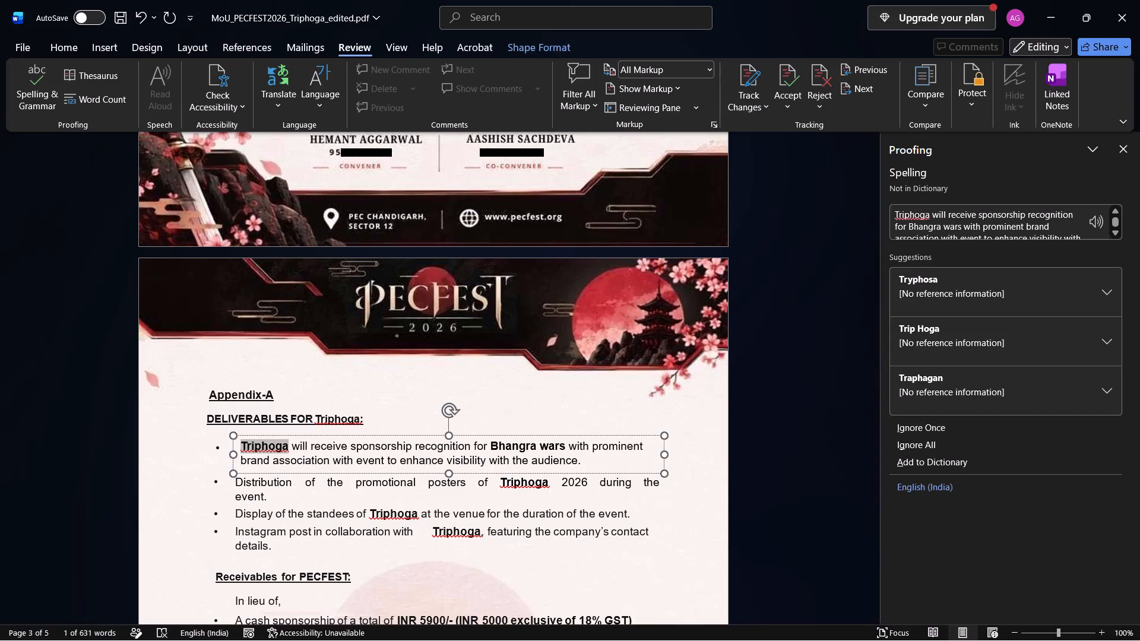
left_click(1124, 139)
Examine the edited Appendix-A deliverables, the receivables and signature area, and the remaining pages of the MoU.
scroll(750, 415, "down", 1)
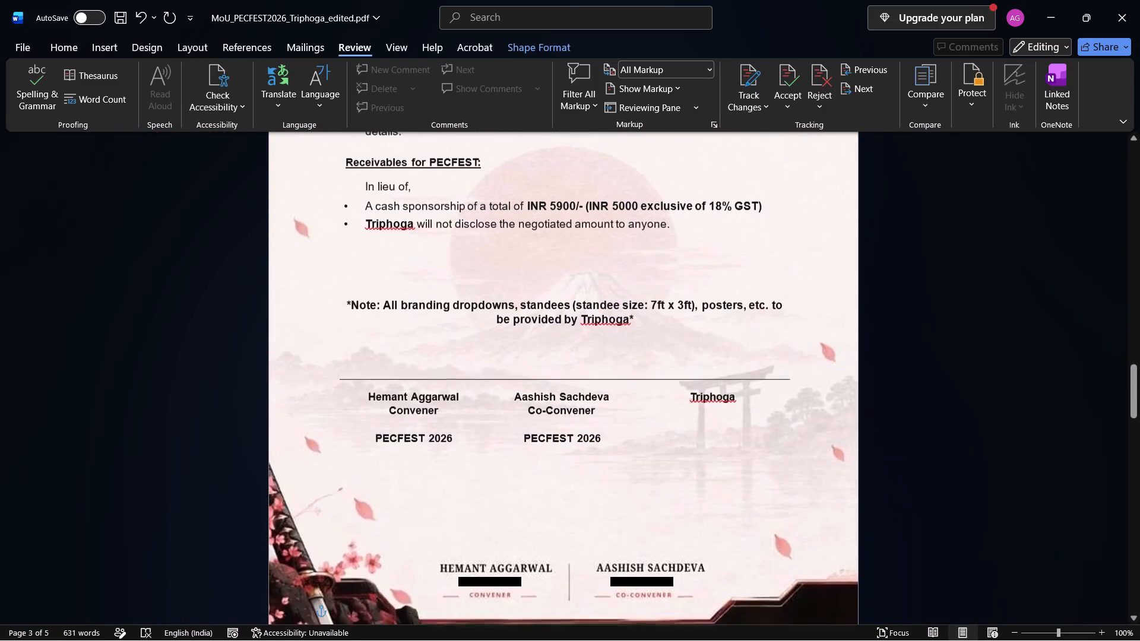
scroll(750, 415, "down", 1)
scroll(679, 328, "up", 1)
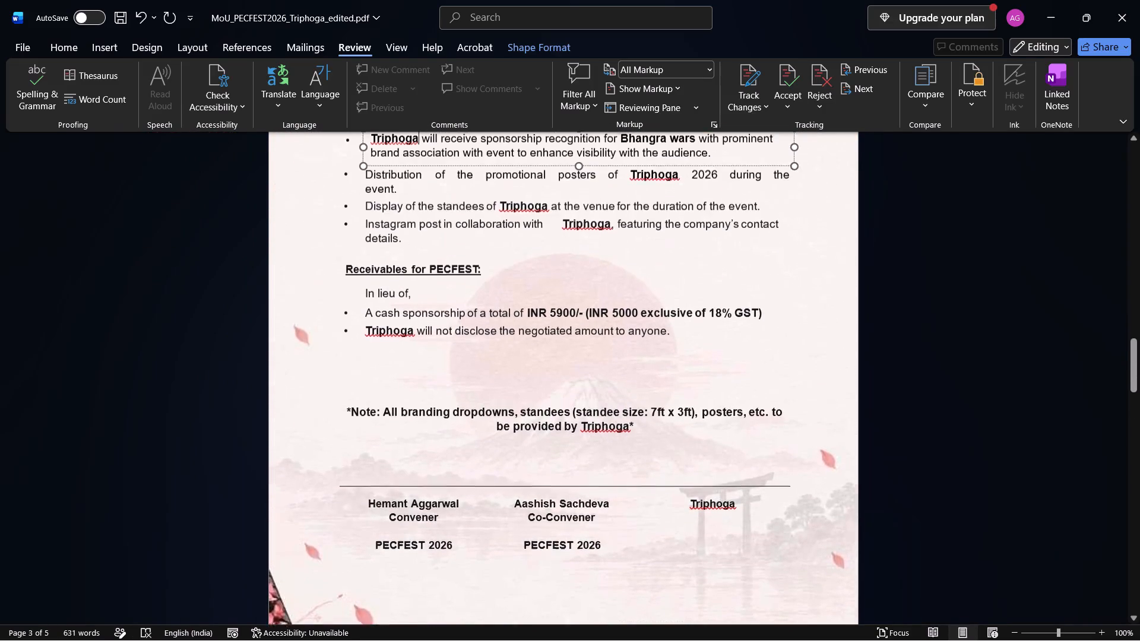
scroll(679, 328, "up", 1)
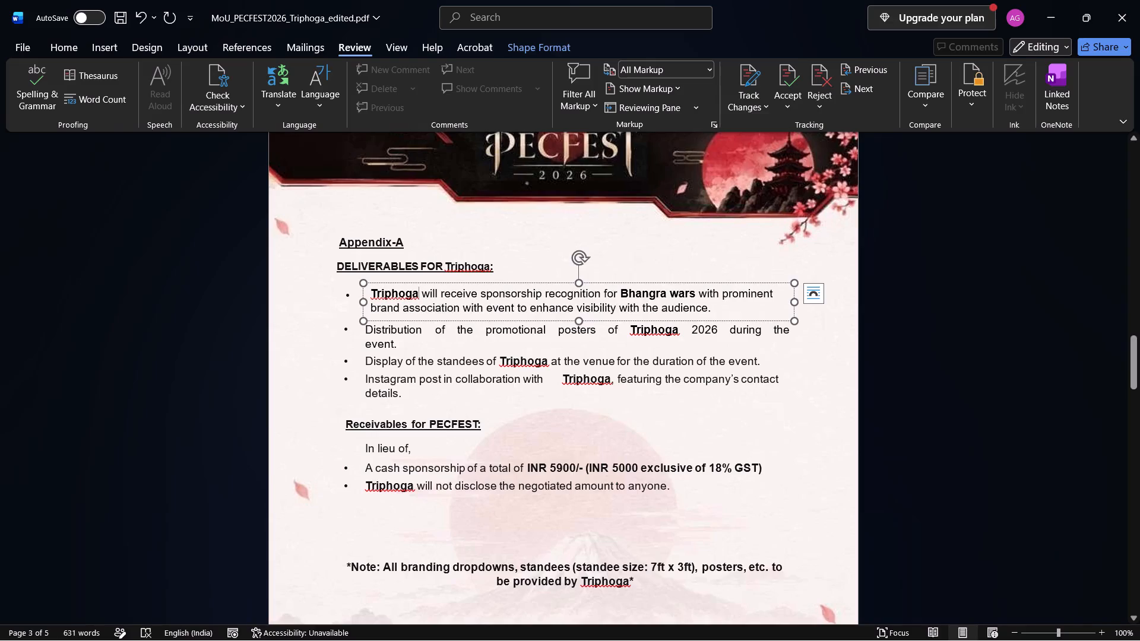
scroll(569, 423, "down", 1)
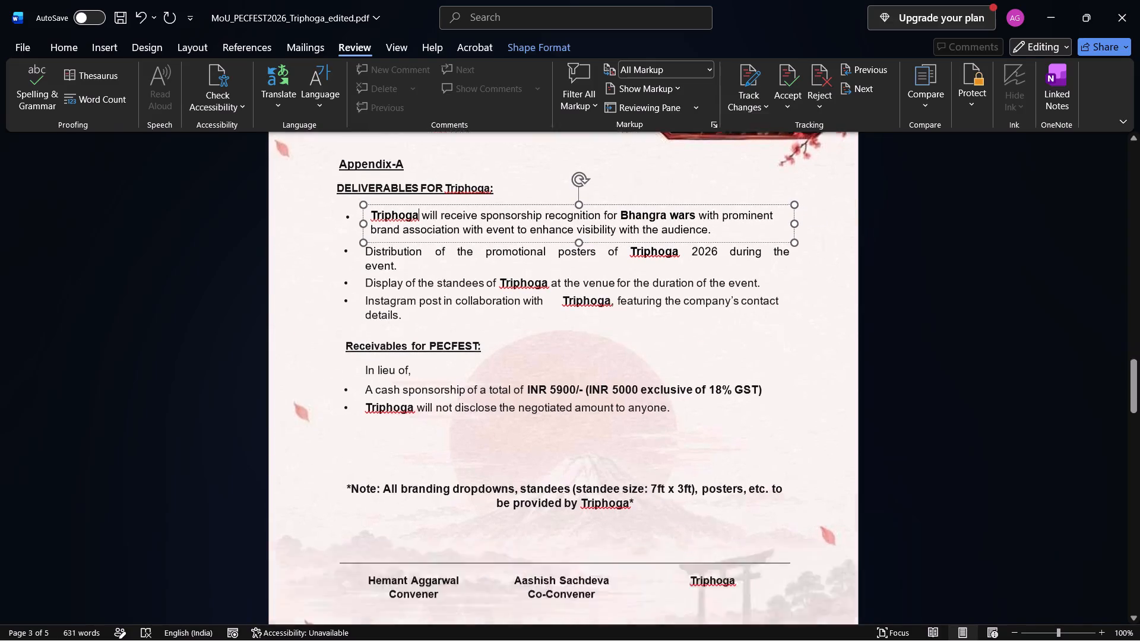
scroll(569, 423, "down", 7)
scroll(569, 423, "up", 18)
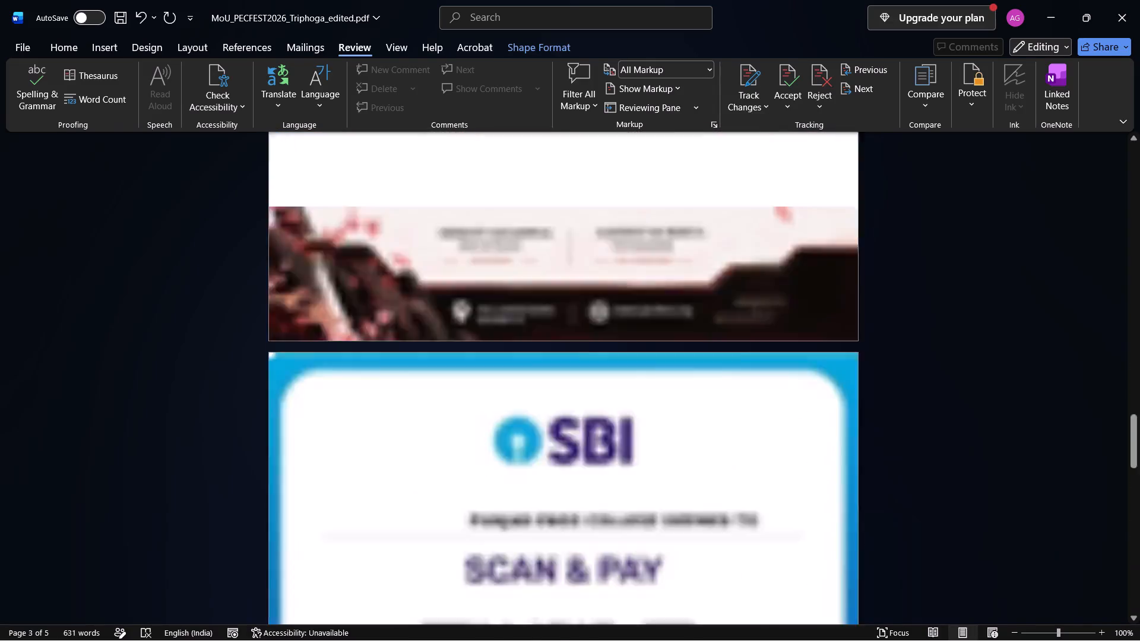
scroll(569, 423, "up", 20)
scroll(569, 423, "up", 20)
scroll(569, 423, "up", 20)
scroll(1136, 1, "up", 4)
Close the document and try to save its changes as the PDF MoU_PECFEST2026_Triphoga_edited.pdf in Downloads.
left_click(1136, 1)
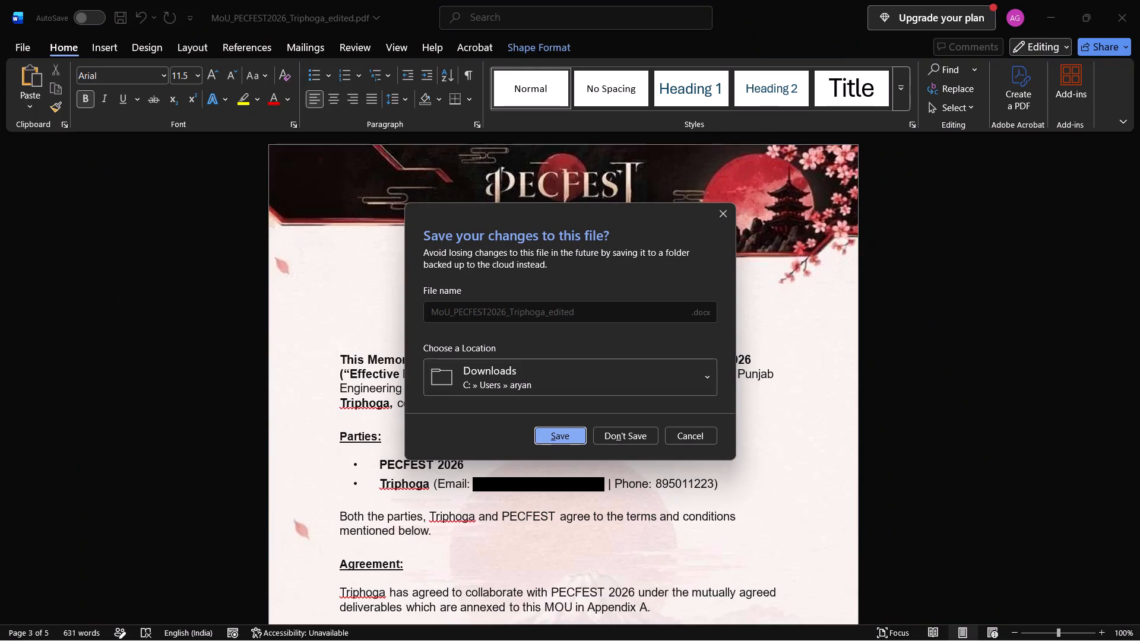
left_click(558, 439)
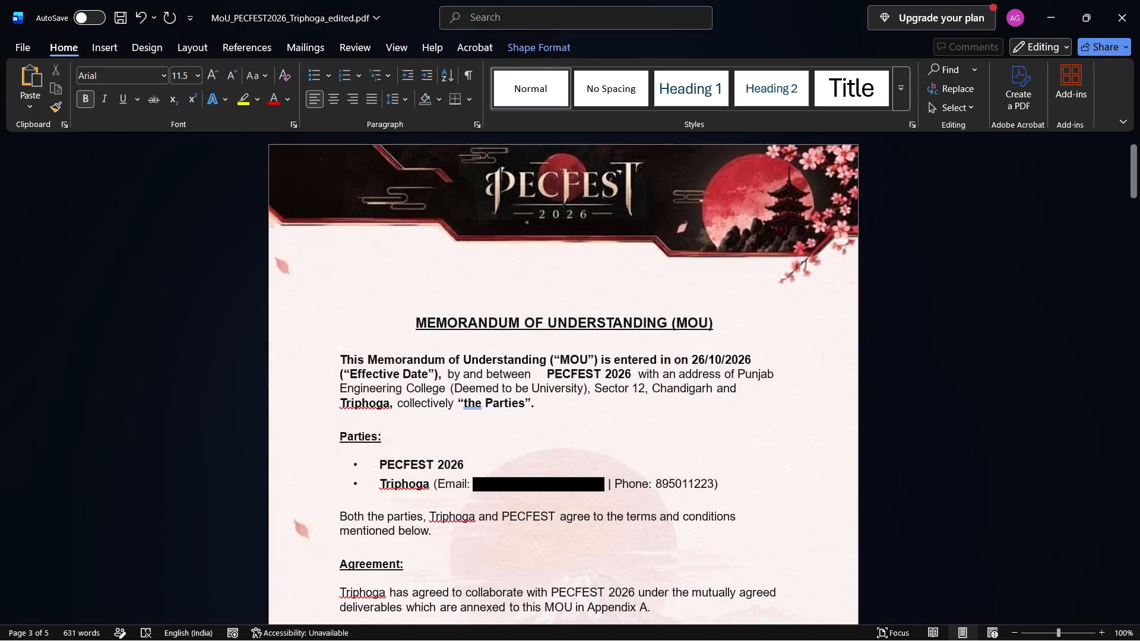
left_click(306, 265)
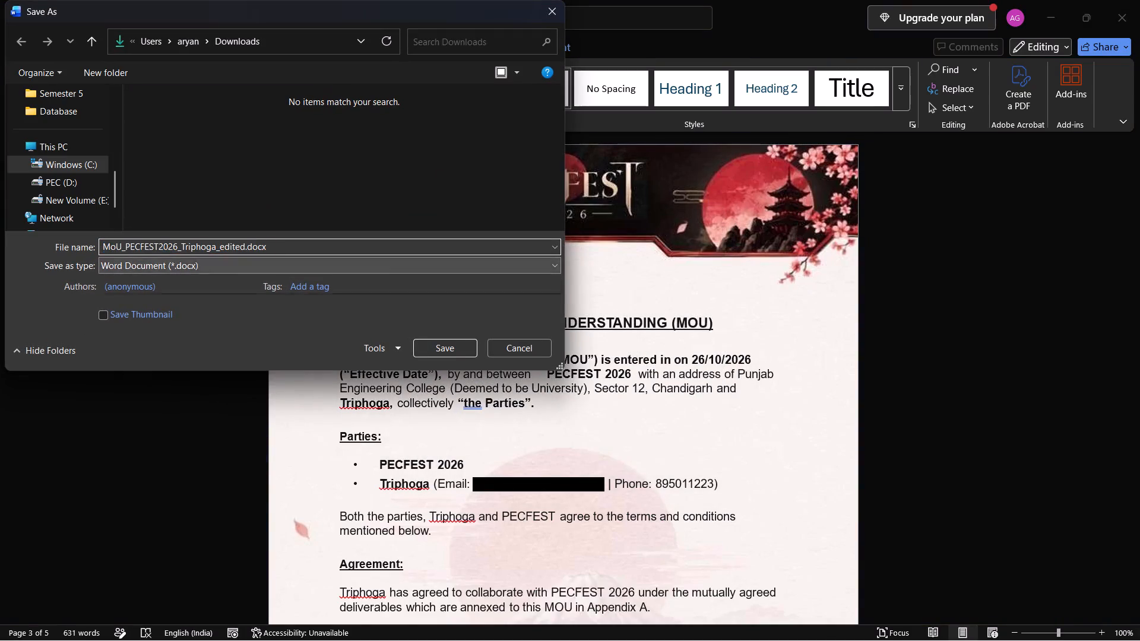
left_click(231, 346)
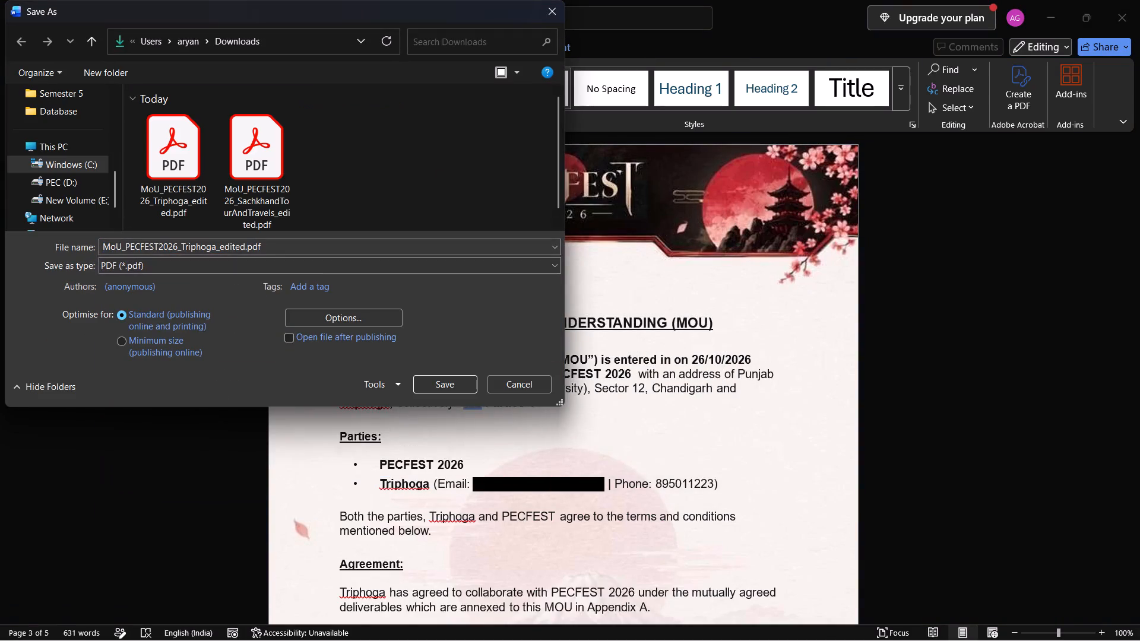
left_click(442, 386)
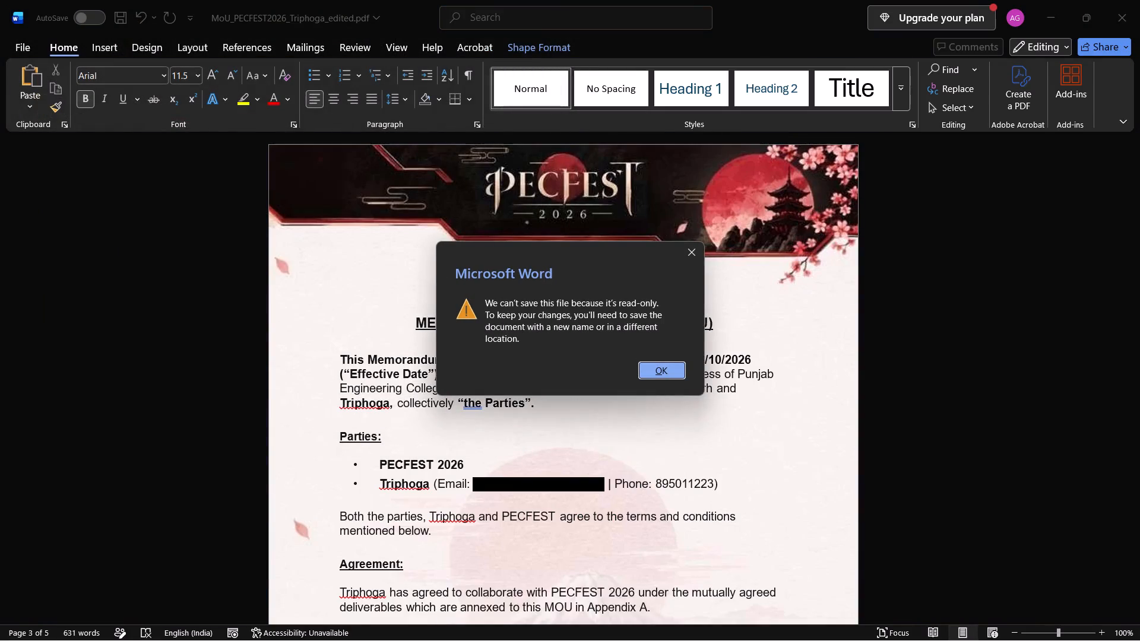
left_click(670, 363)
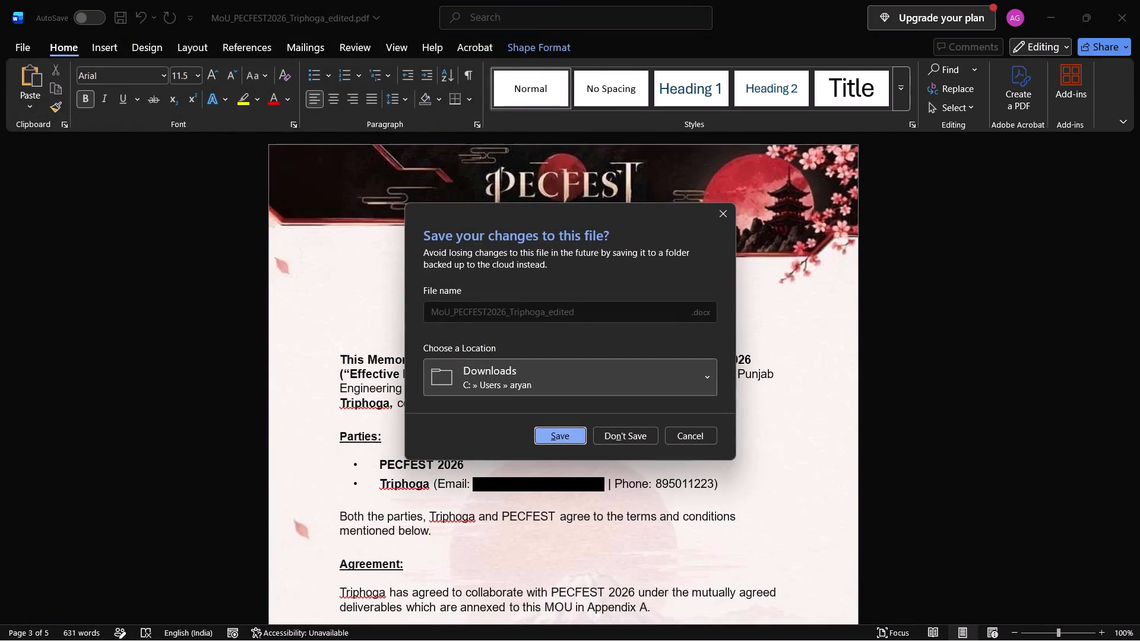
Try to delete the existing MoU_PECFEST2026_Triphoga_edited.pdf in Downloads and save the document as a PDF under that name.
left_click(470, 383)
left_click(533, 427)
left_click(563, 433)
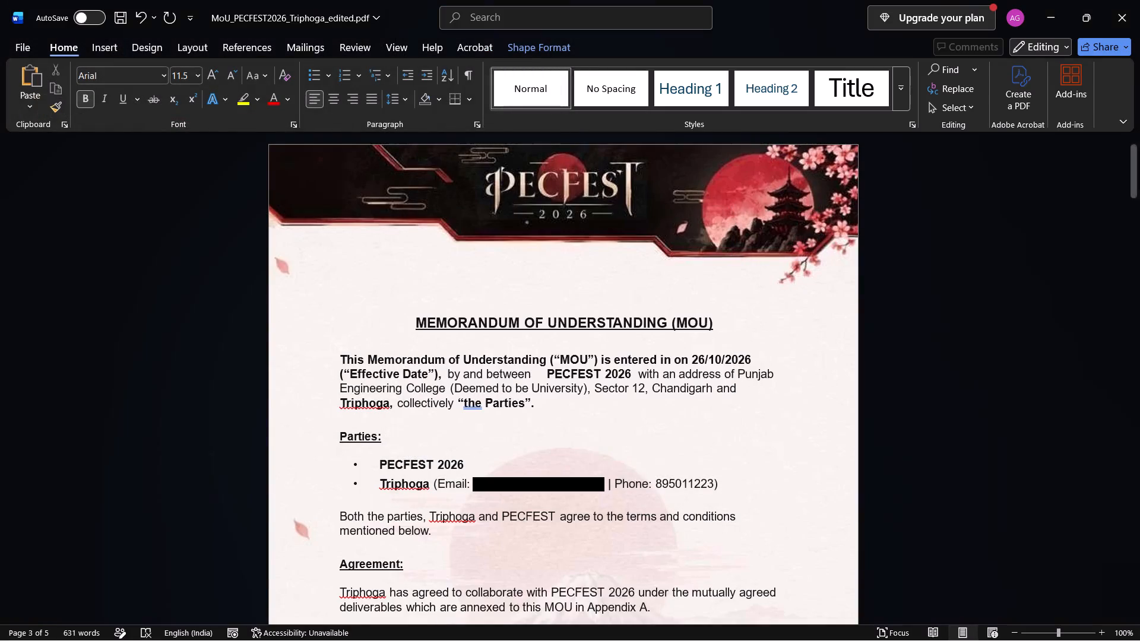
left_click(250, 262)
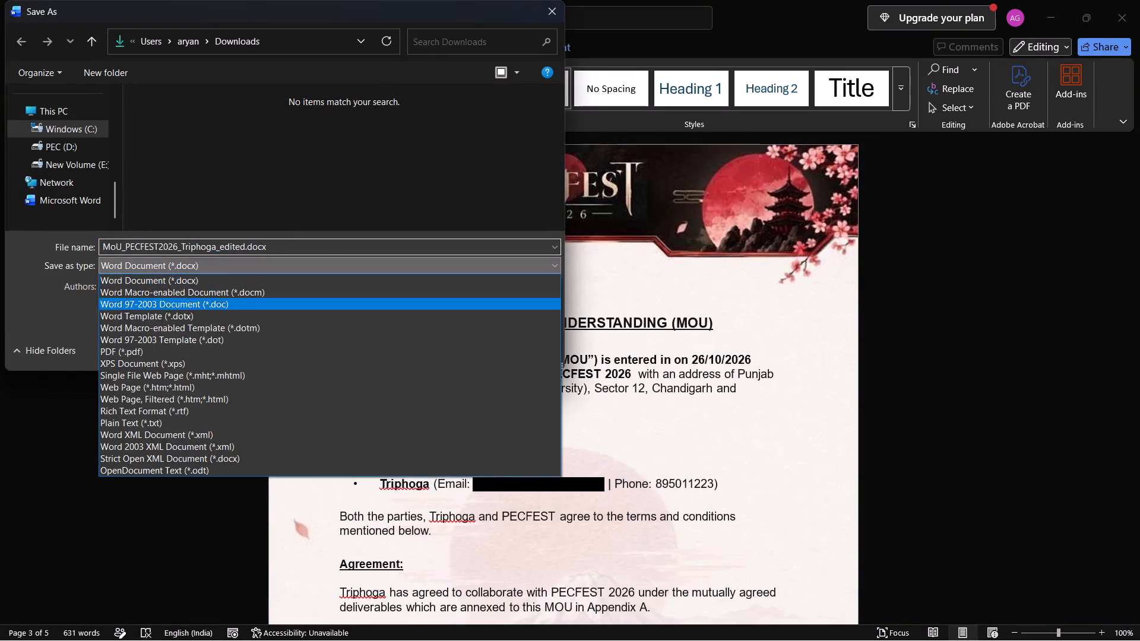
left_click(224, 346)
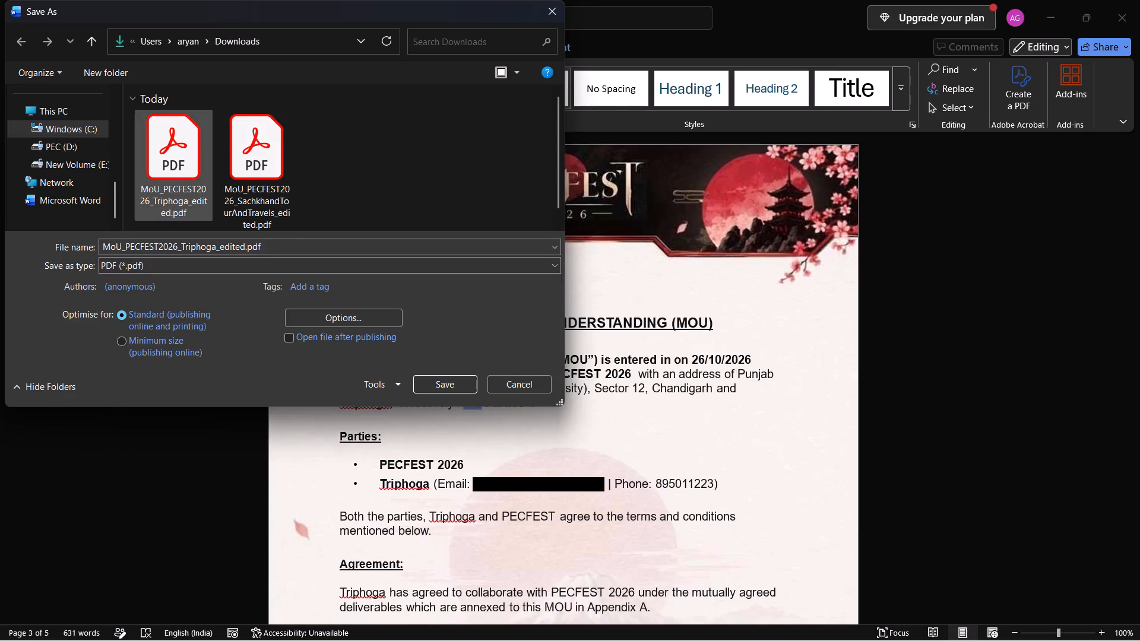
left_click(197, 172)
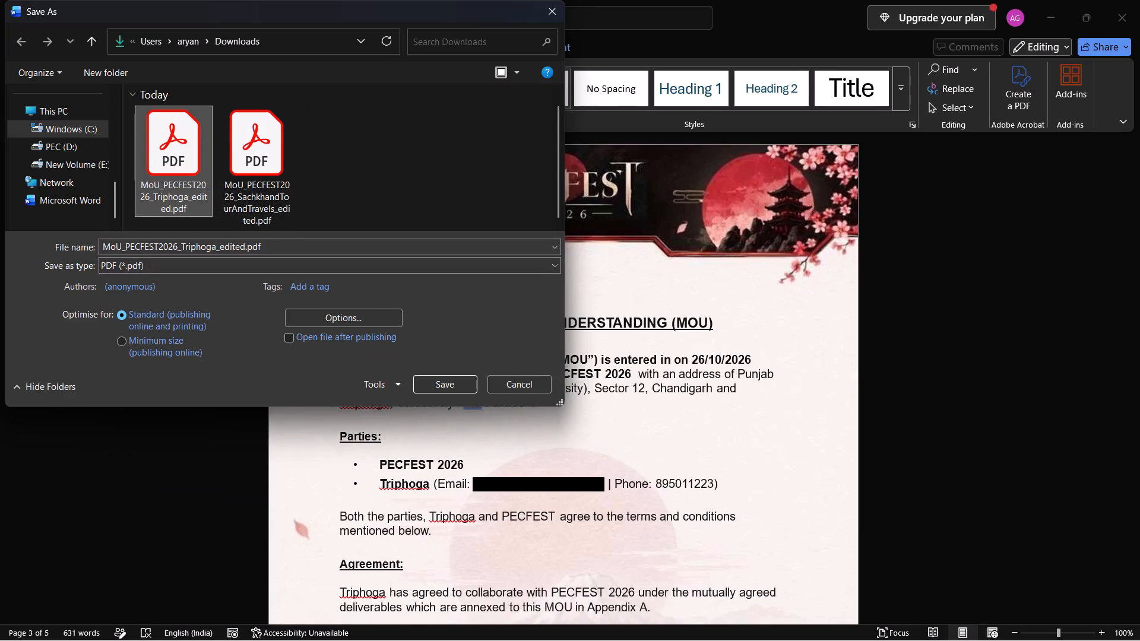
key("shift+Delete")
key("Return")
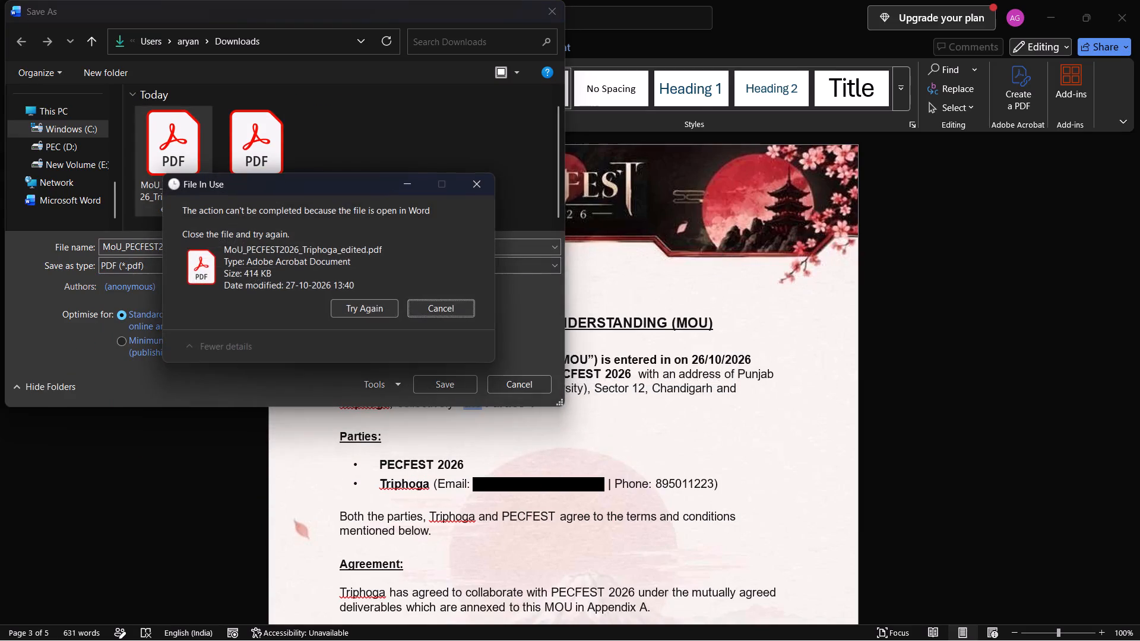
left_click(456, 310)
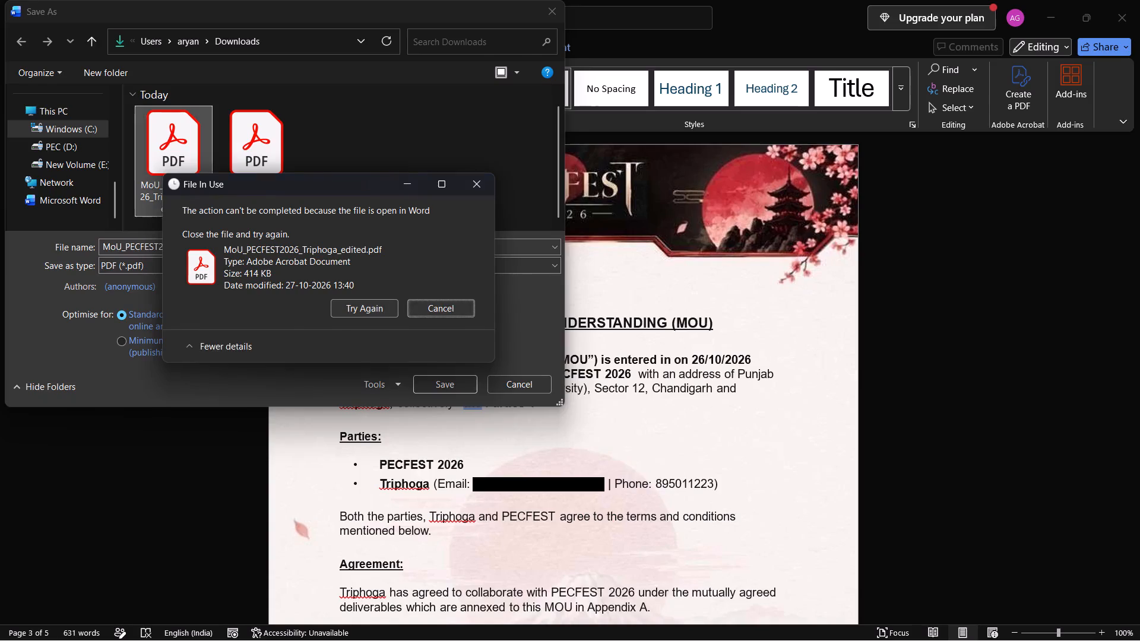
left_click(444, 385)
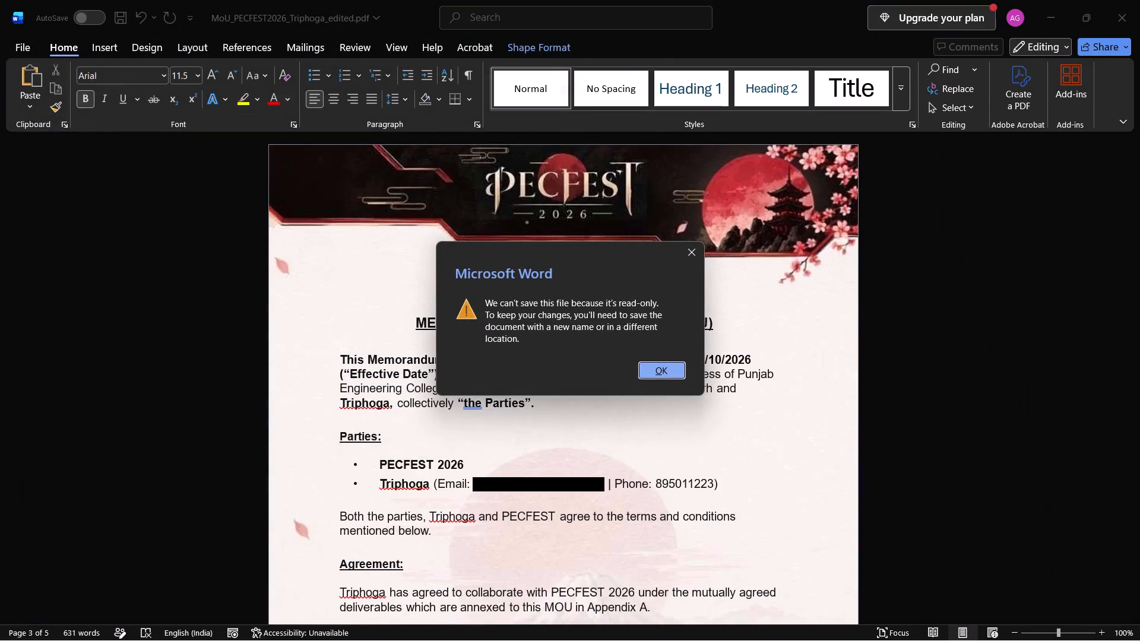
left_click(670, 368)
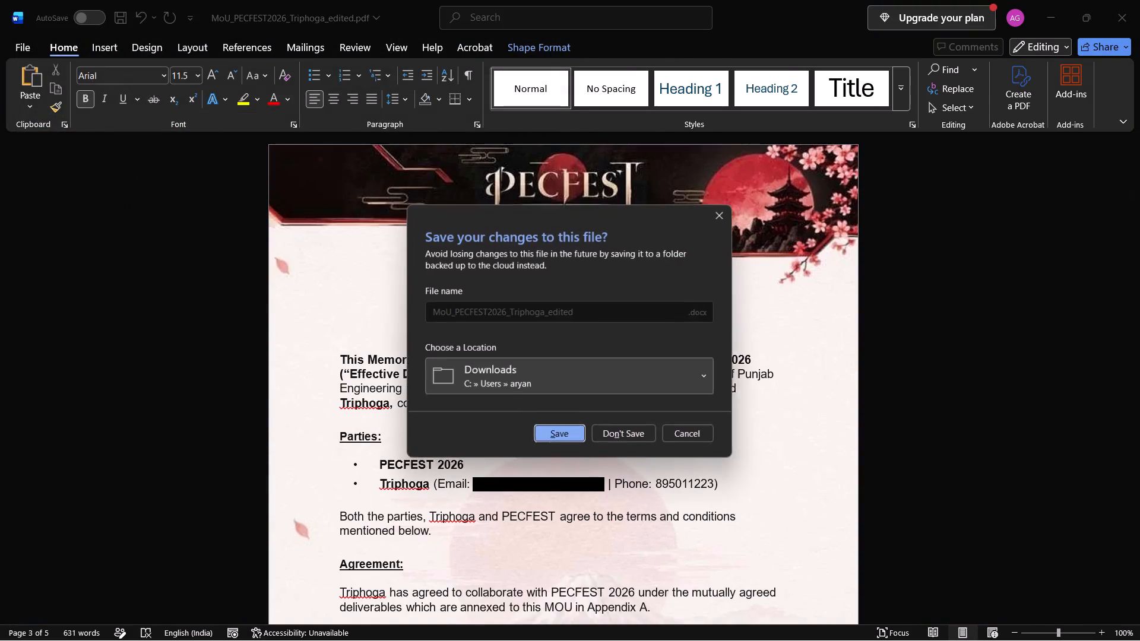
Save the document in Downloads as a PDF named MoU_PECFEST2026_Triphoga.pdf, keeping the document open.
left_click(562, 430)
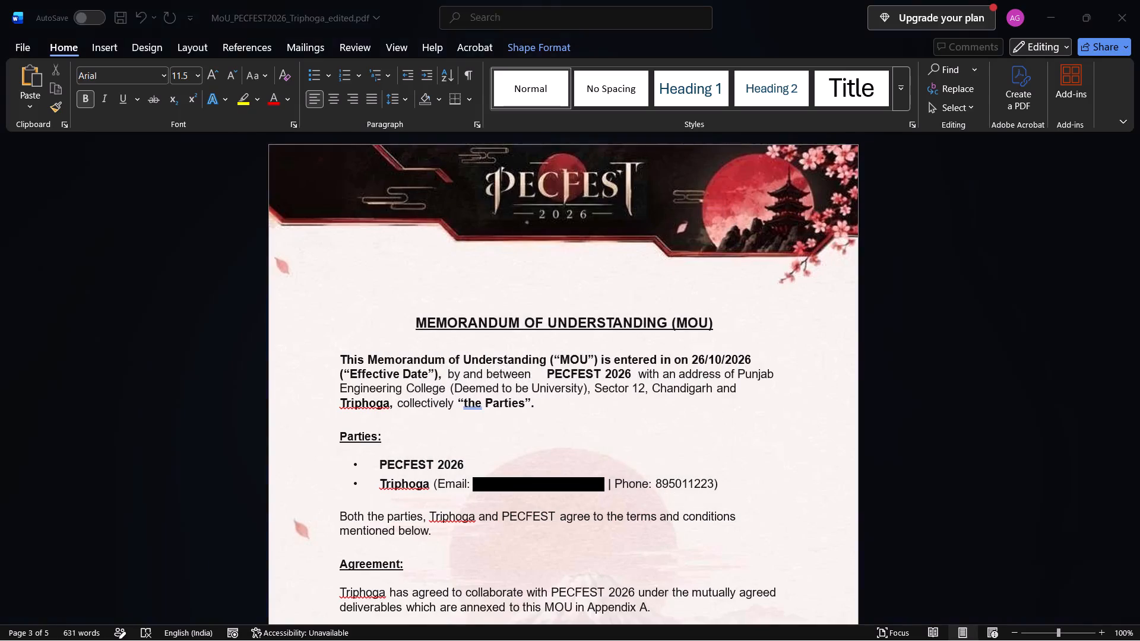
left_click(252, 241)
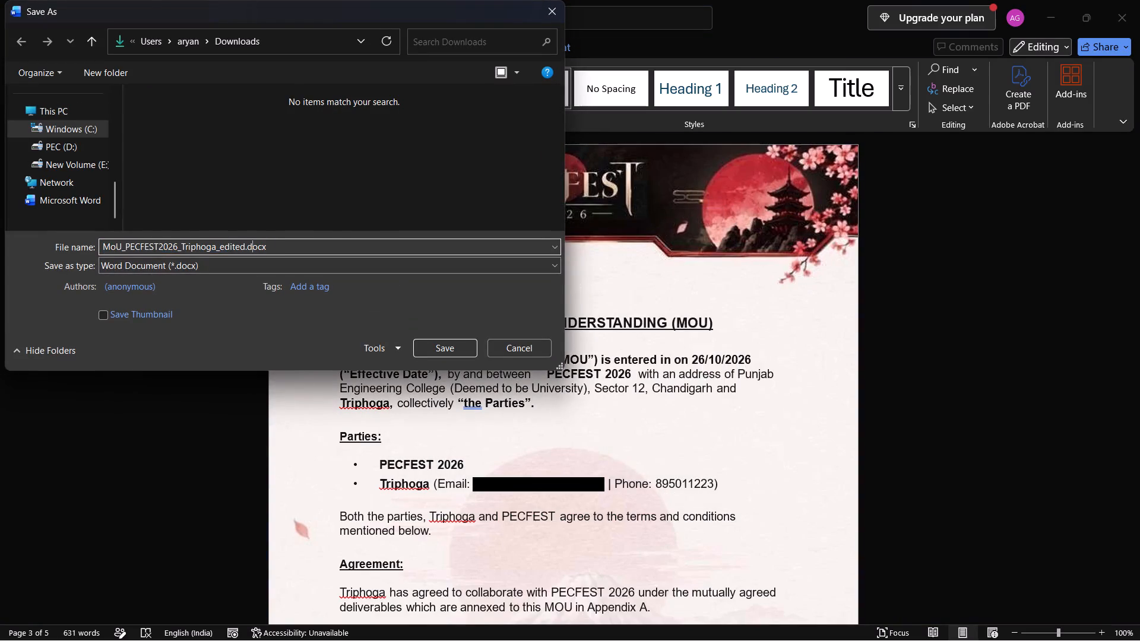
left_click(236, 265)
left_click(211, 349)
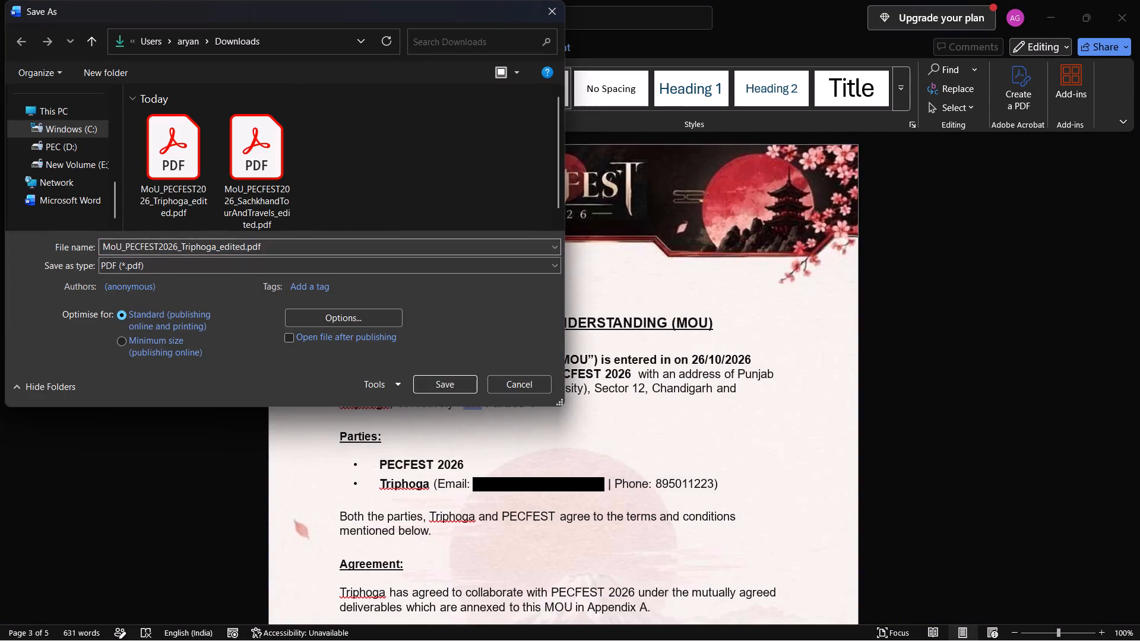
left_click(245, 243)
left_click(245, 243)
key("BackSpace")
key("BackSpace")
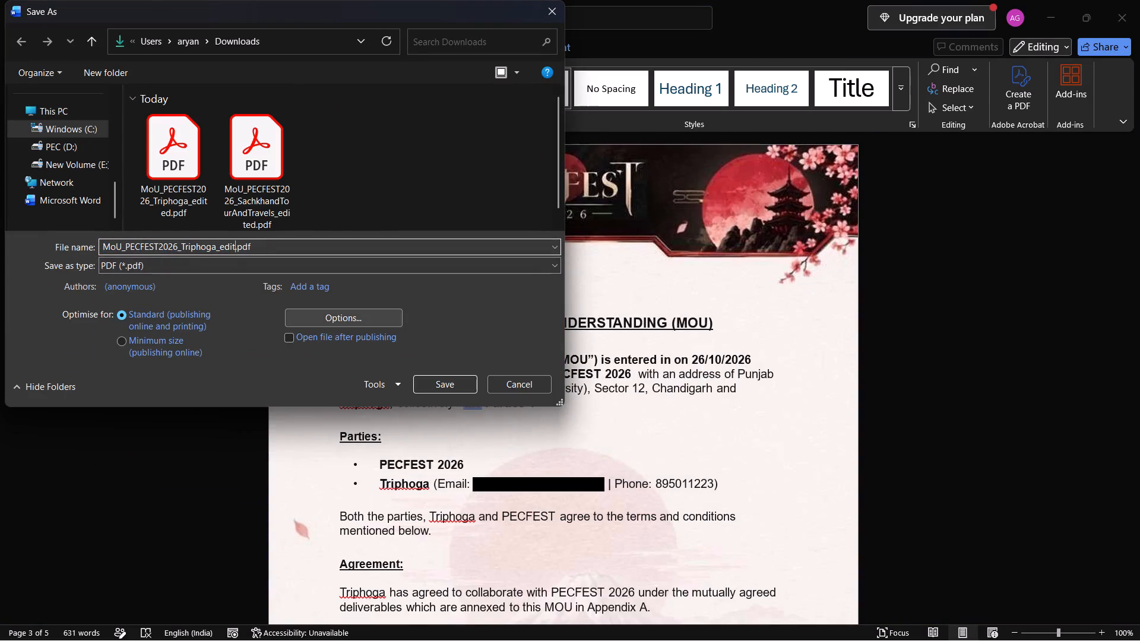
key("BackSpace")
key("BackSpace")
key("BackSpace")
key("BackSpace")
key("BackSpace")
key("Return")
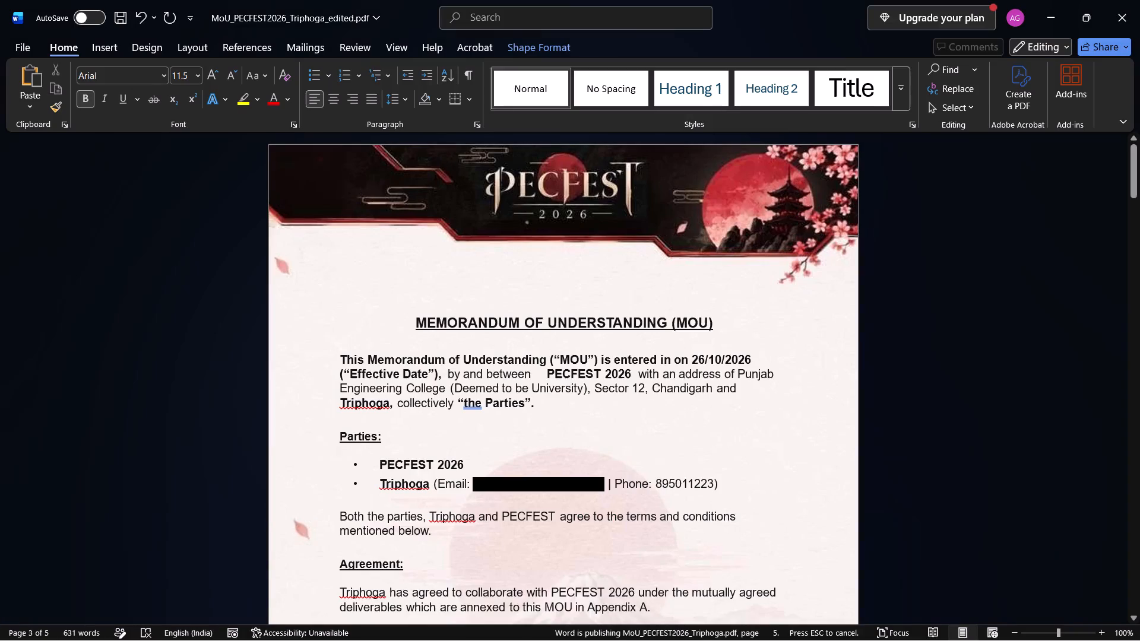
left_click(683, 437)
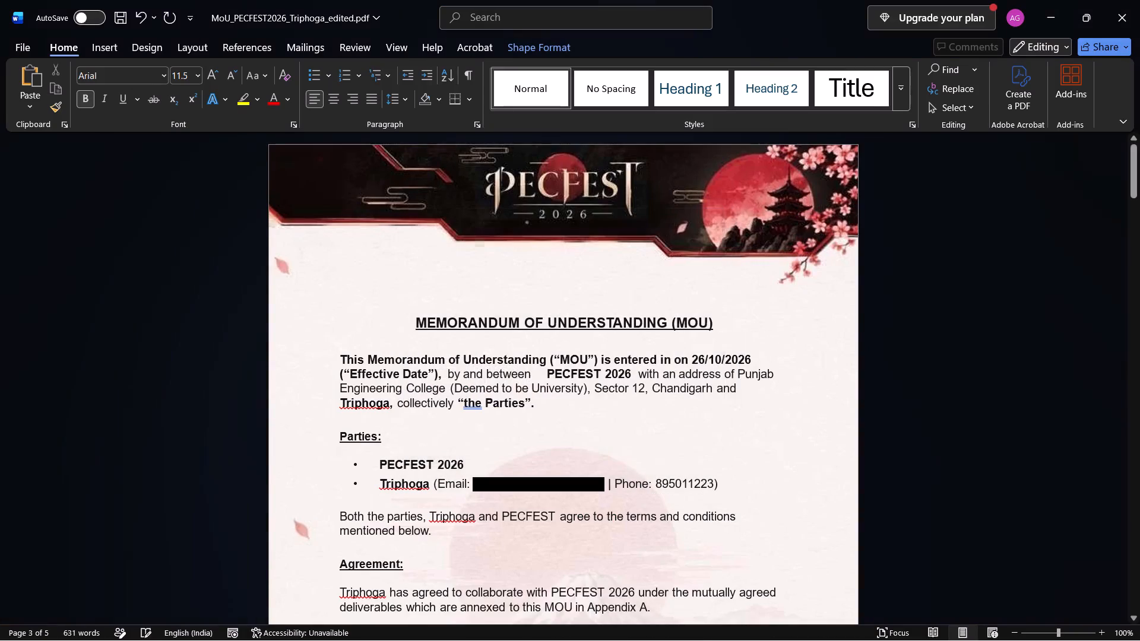
Change the MOU's effective date in the opening paragraph to 27/10/2026.
left_click(701, 361)
left_click(706, 359)
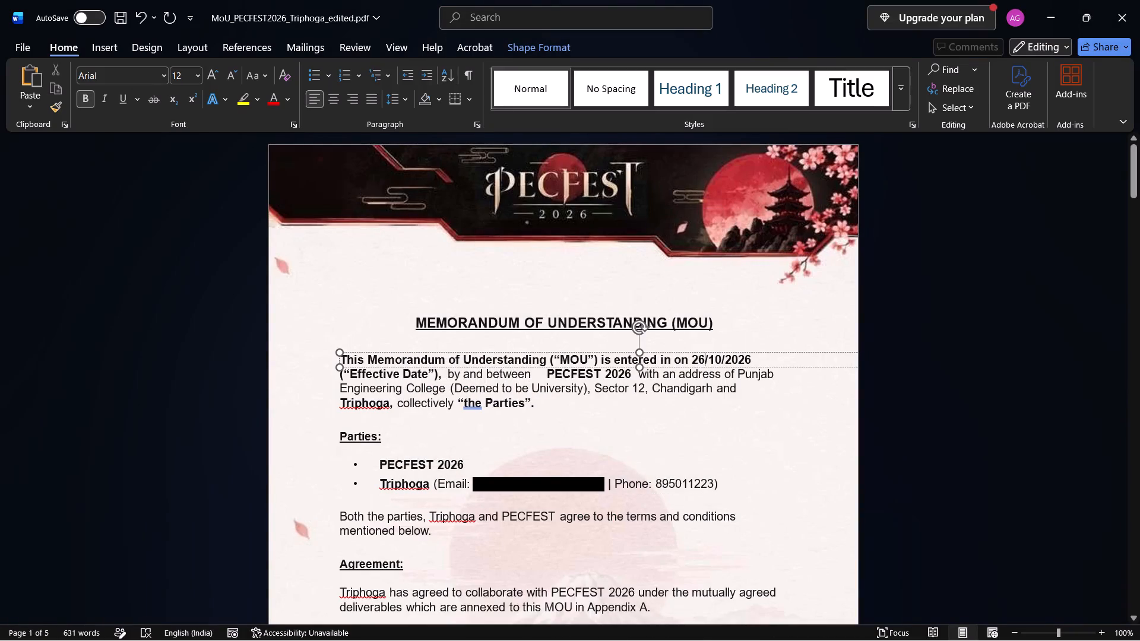
key("BackSpace")
key("7")
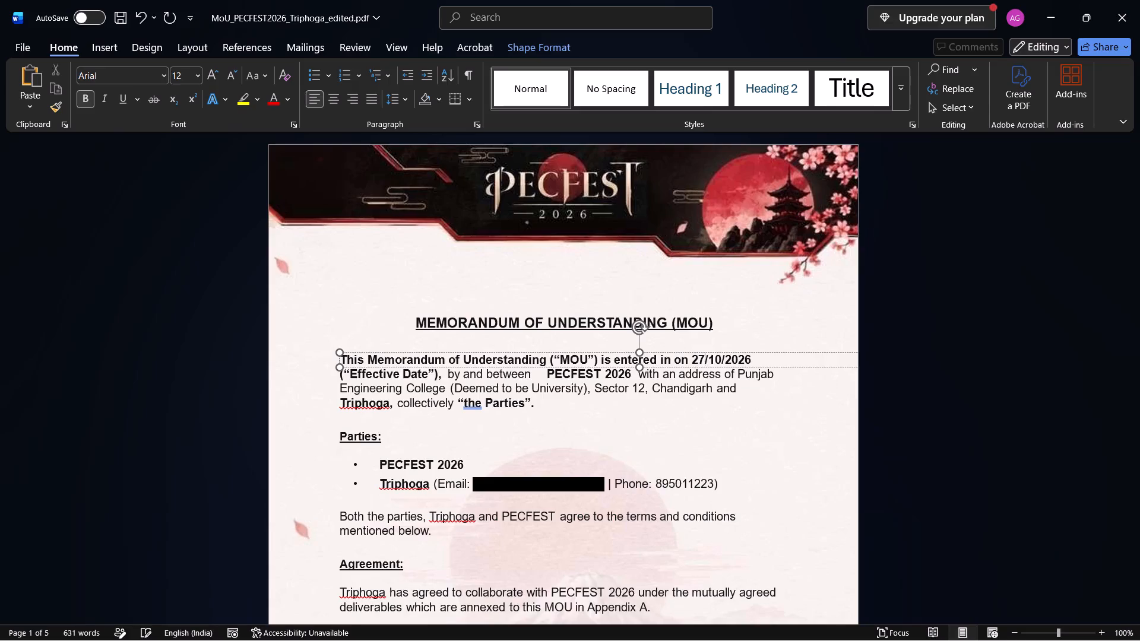
Replace MoU_PECFEST2026_Triphoga.pdf in Downloads with a new PDF of the document, permanently deleting the earlier file first.
key("ctrl+s")
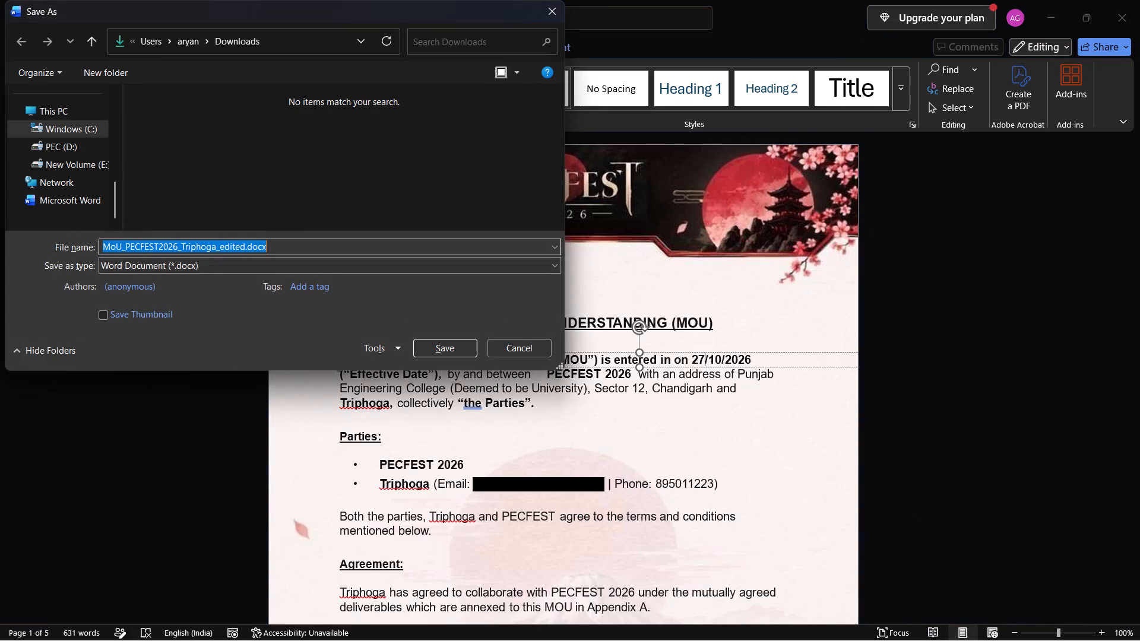
scroll(221, 158, "down", 1)
left_click(190, 265)
left_click(160, 353)
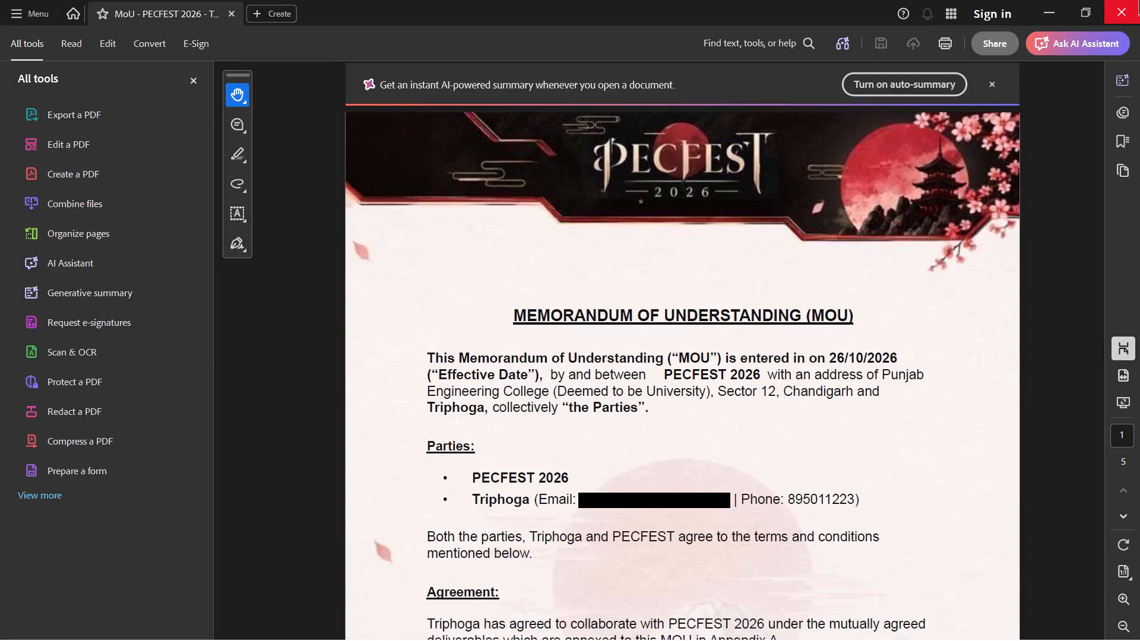
left_click(1139, 0)
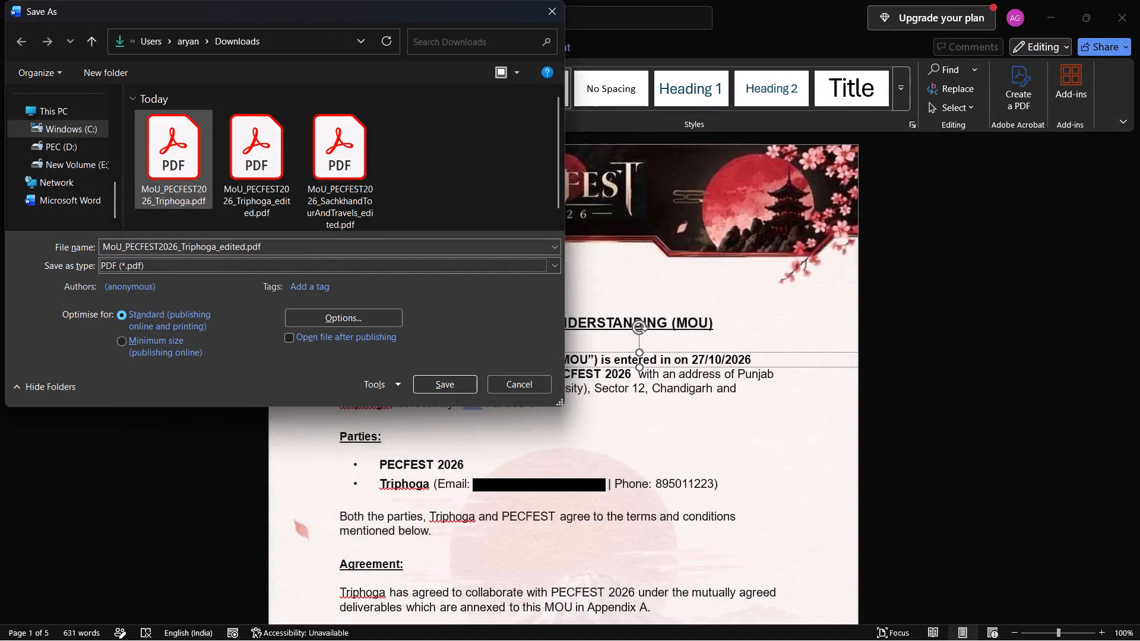
left_click(194, 174)
key("shift+Delete")
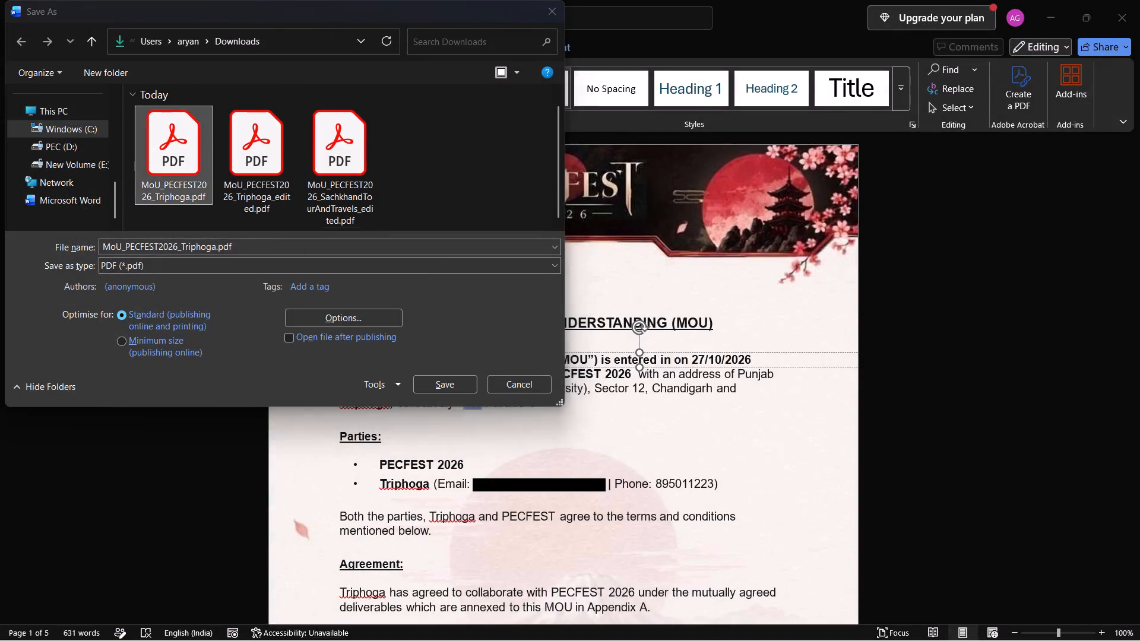
key("Return")
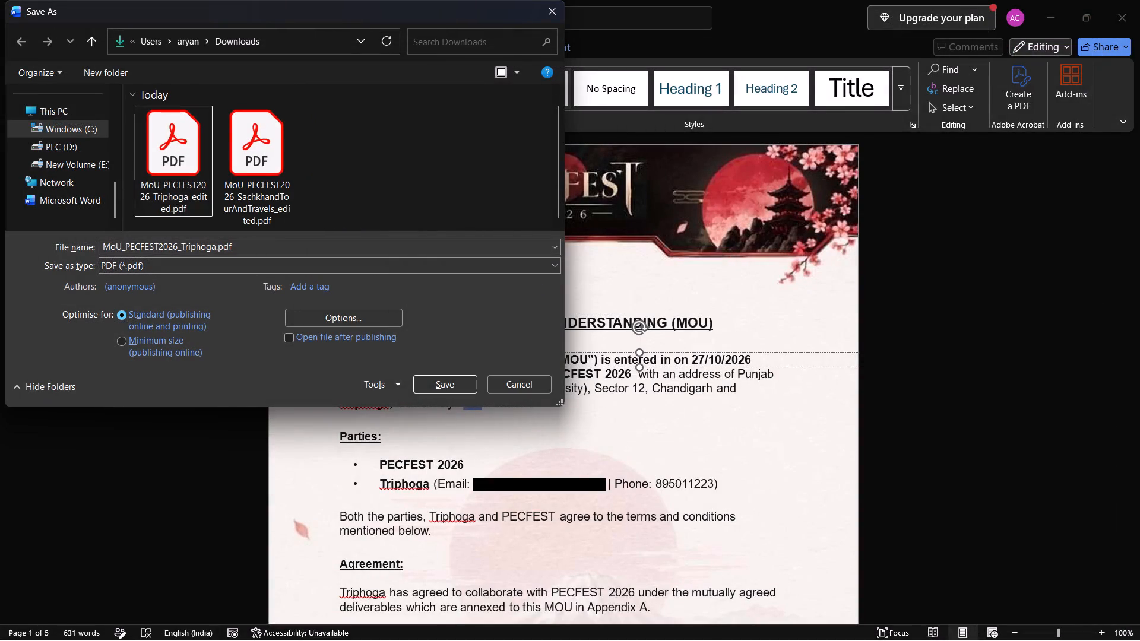
left_click(463, 384)
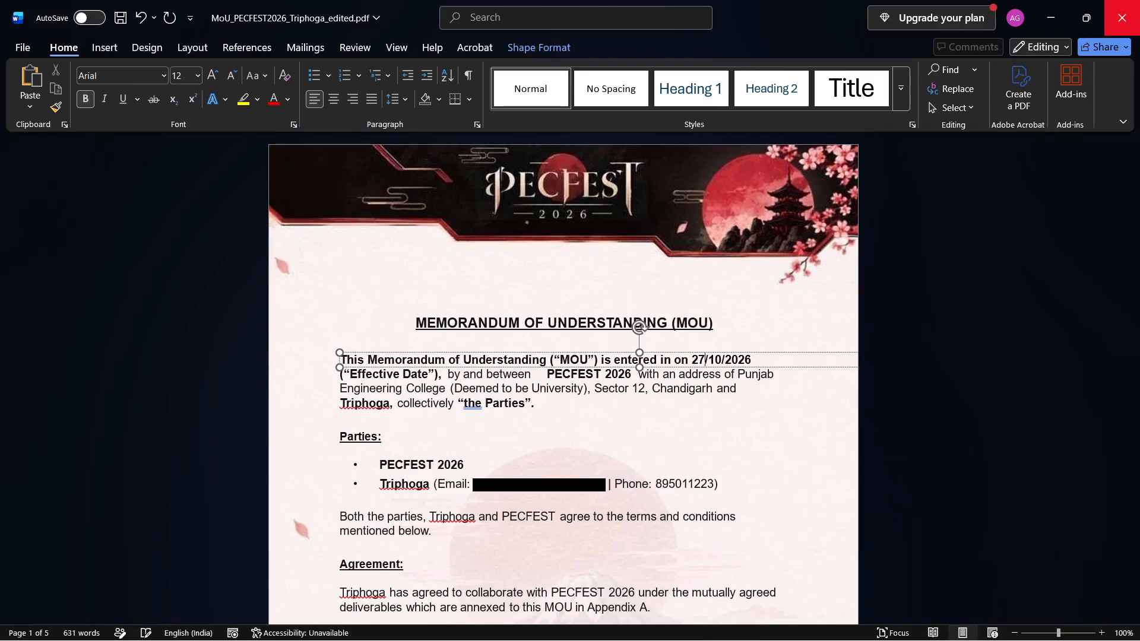
Close the document without saving it as a Word file, and switch to the Downloads folder in File Explorer.
left_click(1123, 20)
left_click(626, 434)
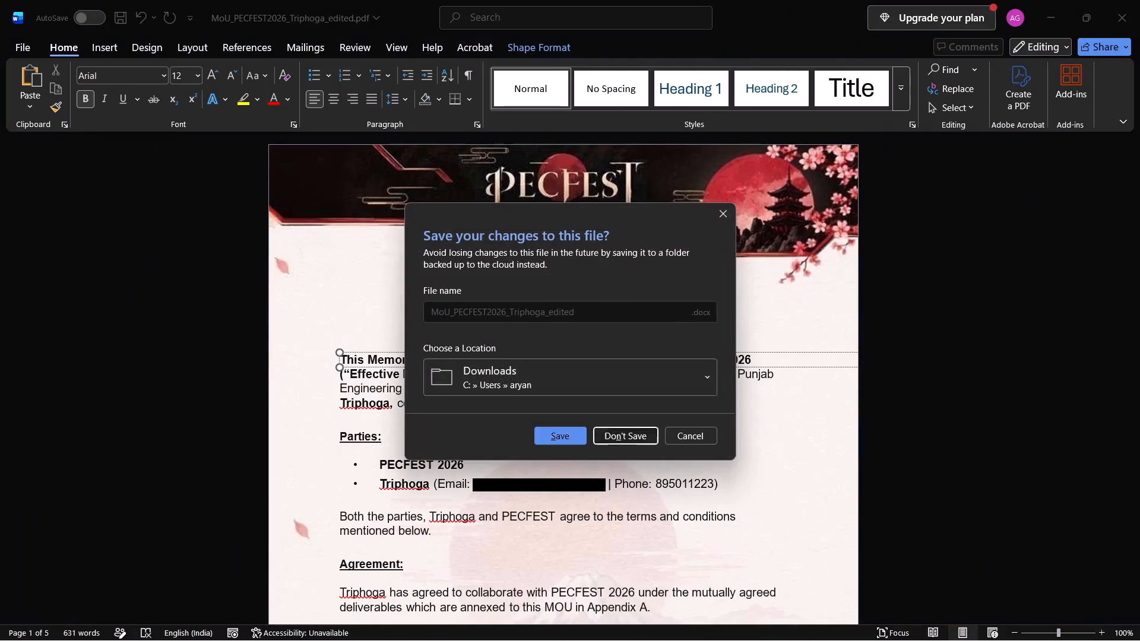
key("alt+Tab")
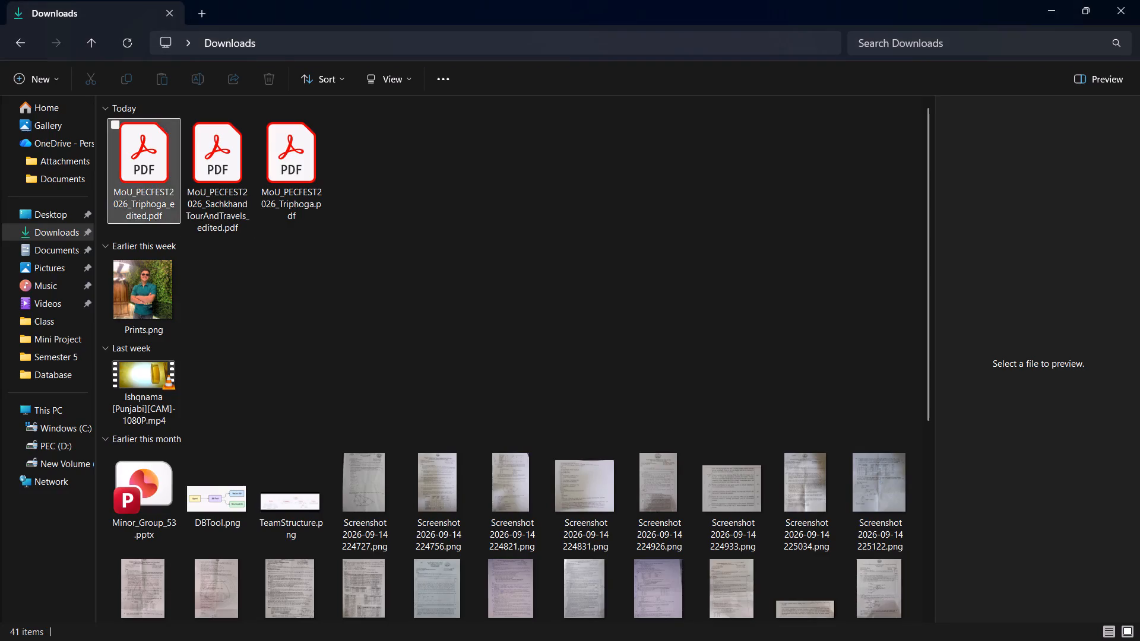
Open MoU_PECFEST2026_Triphoga.pdf in Adobe Acrobat, review the effective date and the MOU pages, and close the viewer.
double_click(286, 182)
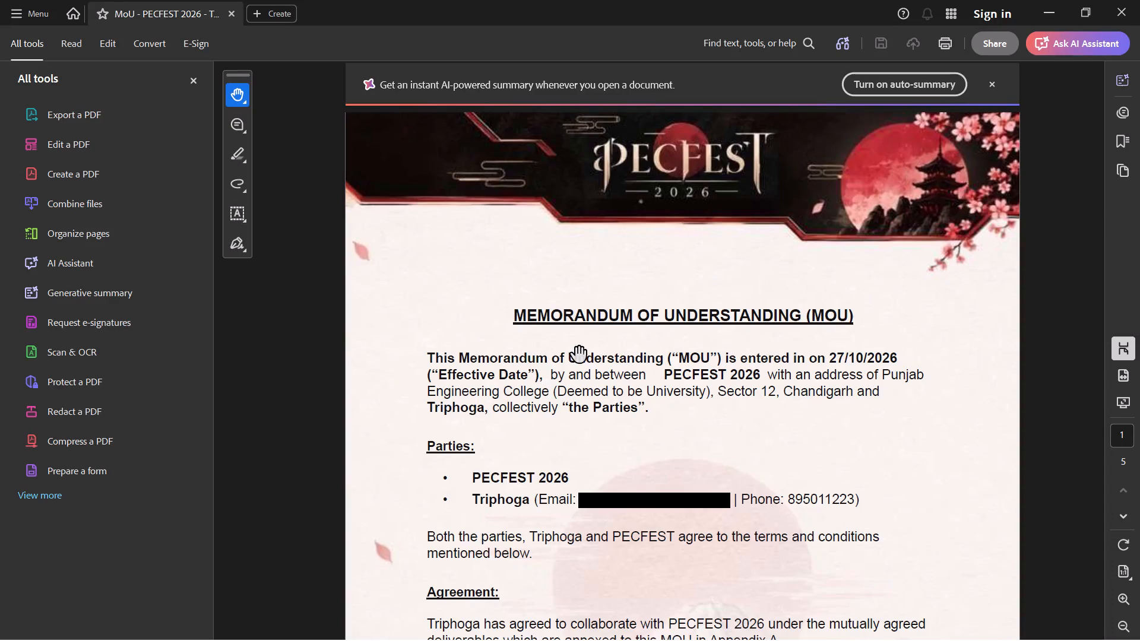
scroll(579, 355, "down", 10)
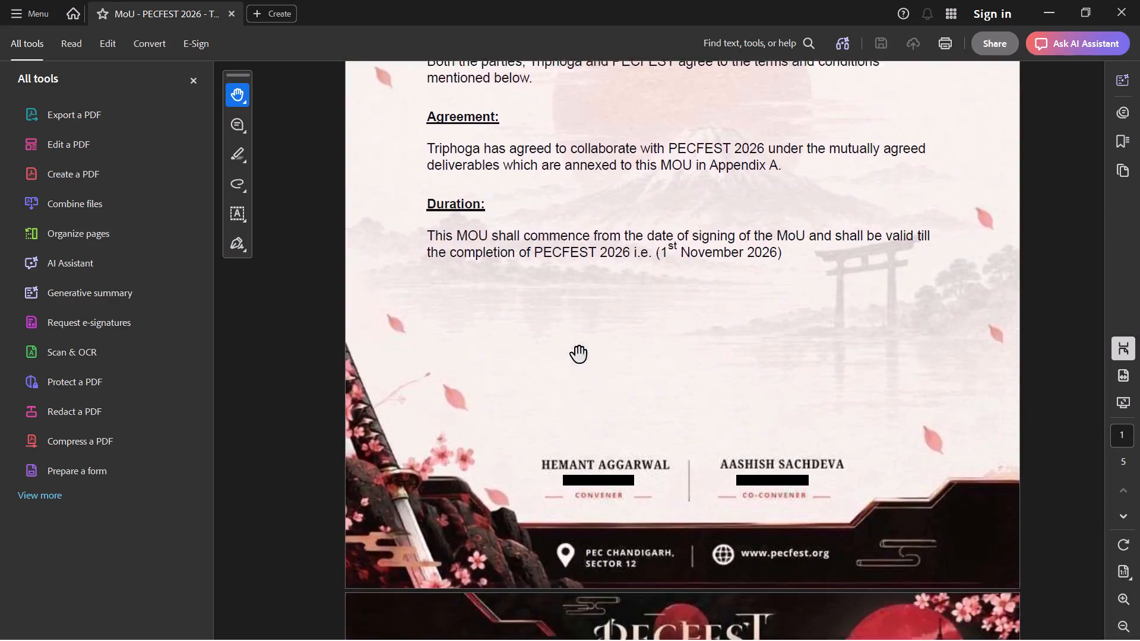
scroll(579, 355, "down", 2)
scroll(579, 355, "up", 10)
scroll(579, 355, "down", 11)
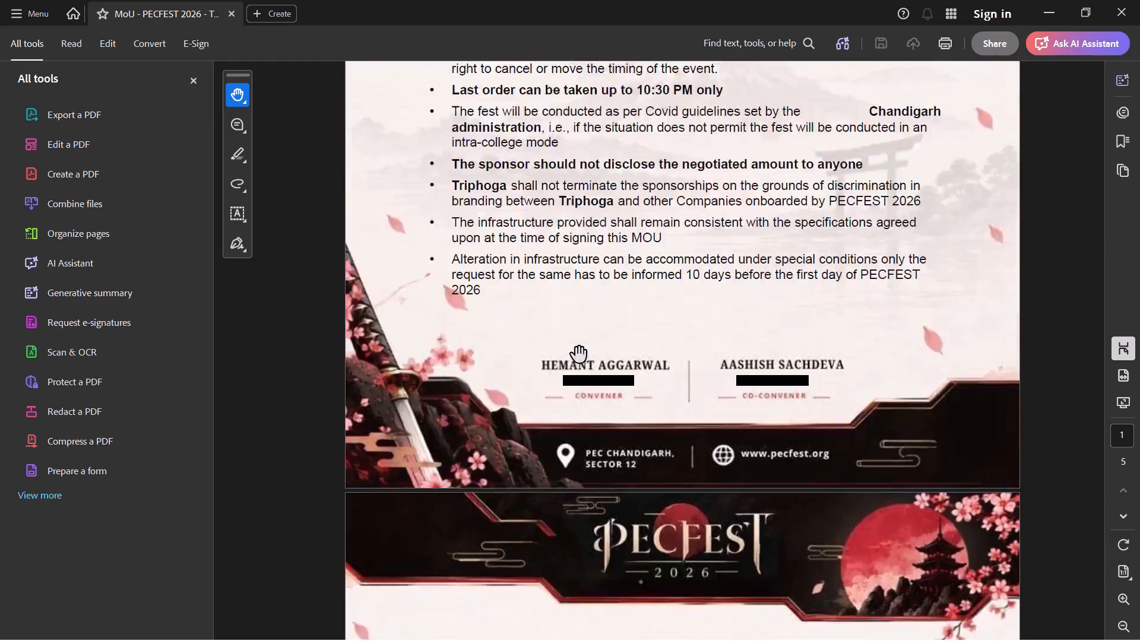
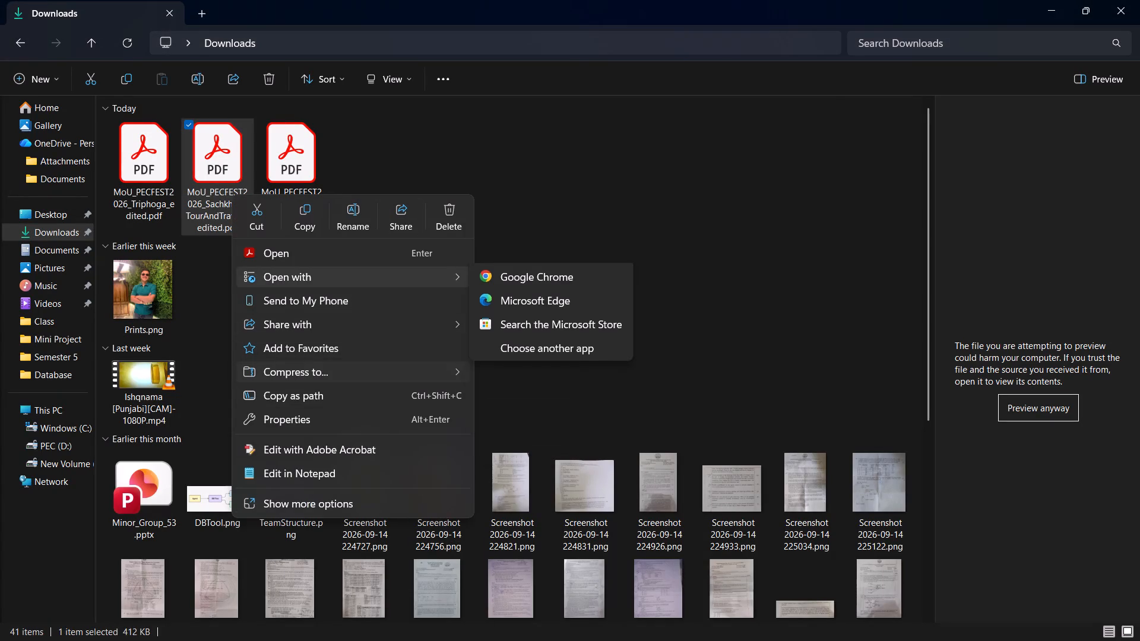
Bring up the full choice of apps for opening MoU_PECFEST2026_SachkhandTourAndTravels_edited.pdf and look through it.
left_click(570, 366)
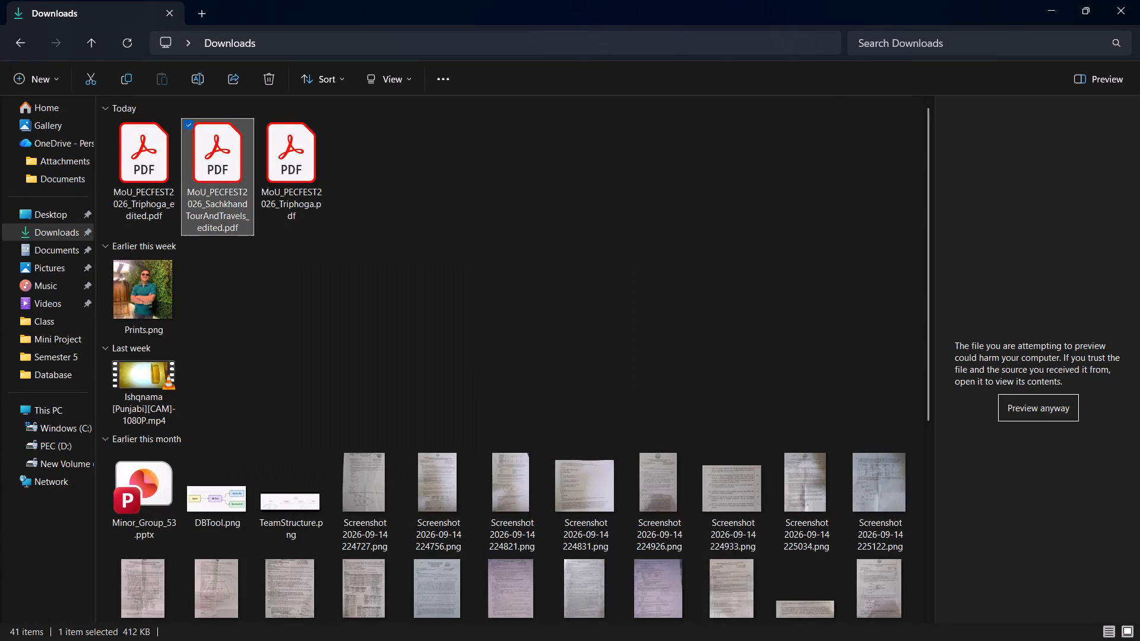
scroll(482, 440, "down", 2)
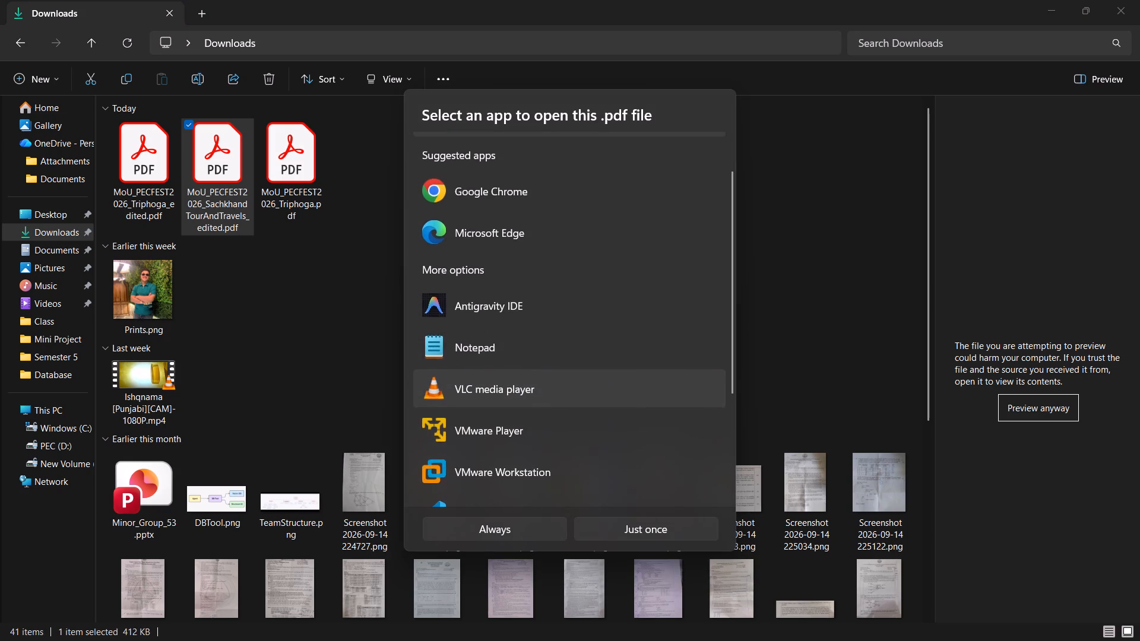
Open MoU_PECFEST2026_SachkhandTourAndTravels_edited.pdf in Word just this once, converting it and enabling editing.
scroll(482, 440, "down", 2)
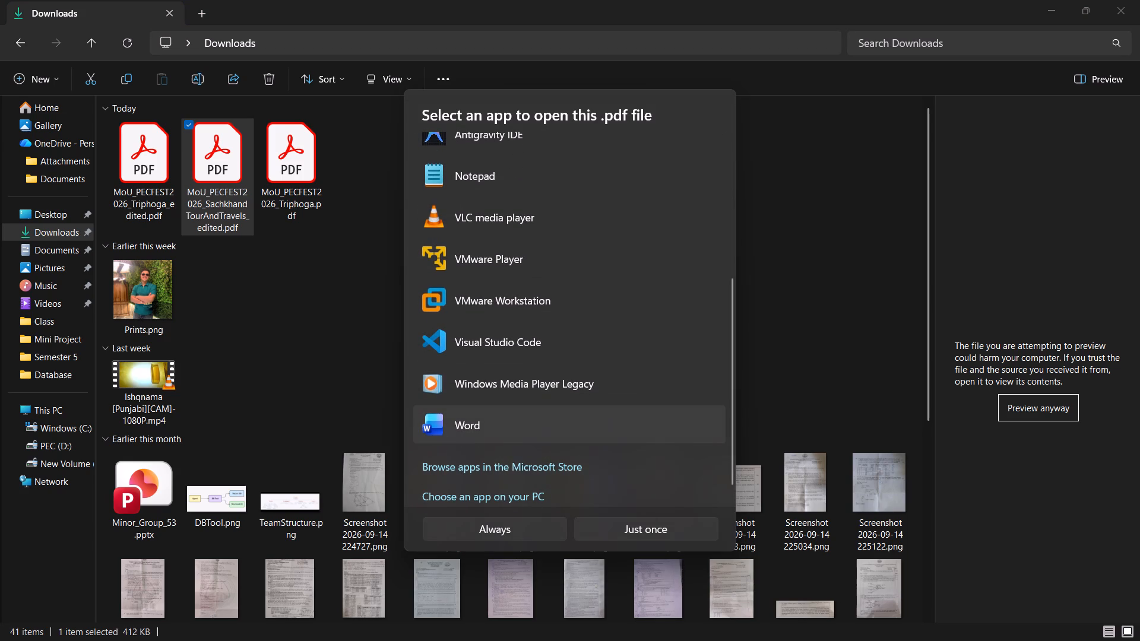
left_click(480, 426)
left_click(661, 529)
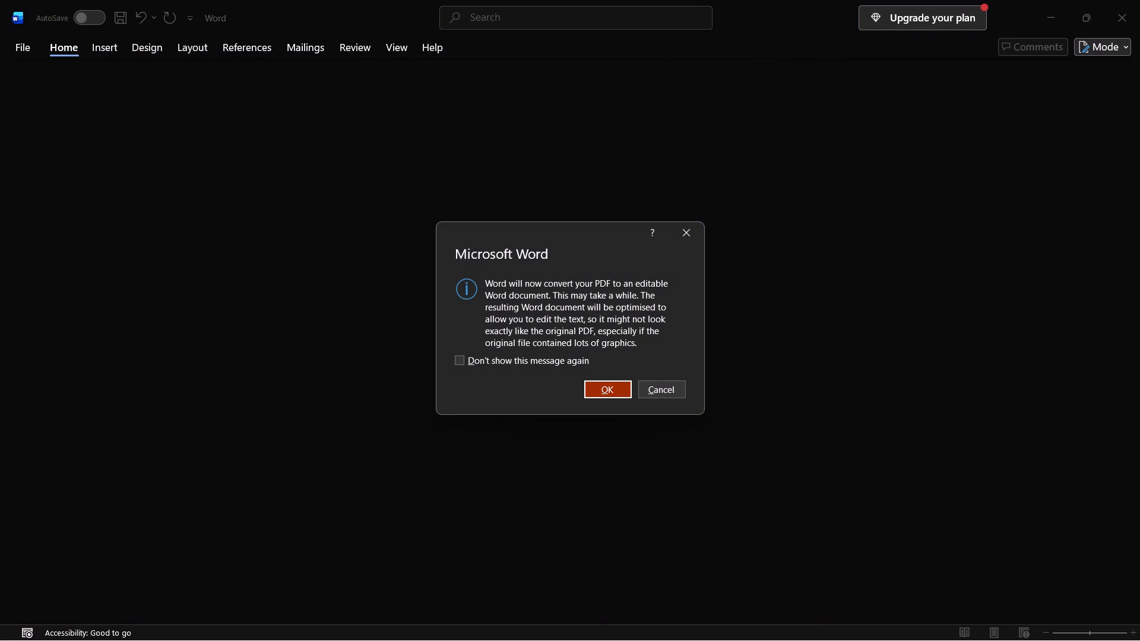
left_click(602, 396)
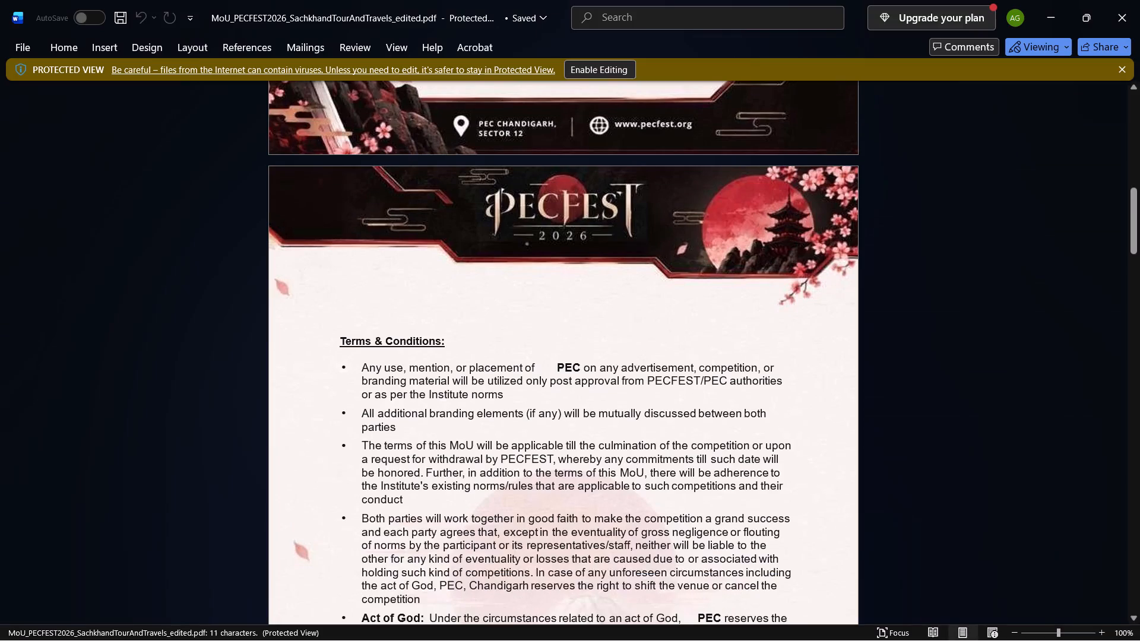
left_click(607, 74)
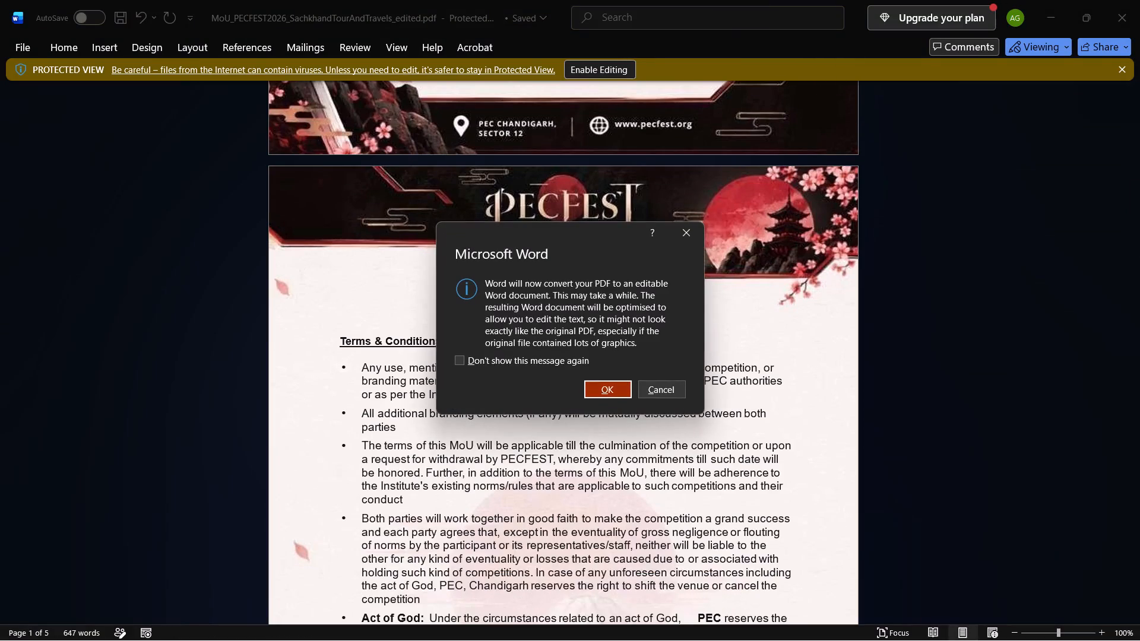
left_click(613, 396)
In the Covid guidelines bullet under Terms & Conditions, move the word "Chandigarh" over to directly follow "set by the".
scroll(613, 396, "down", 1)
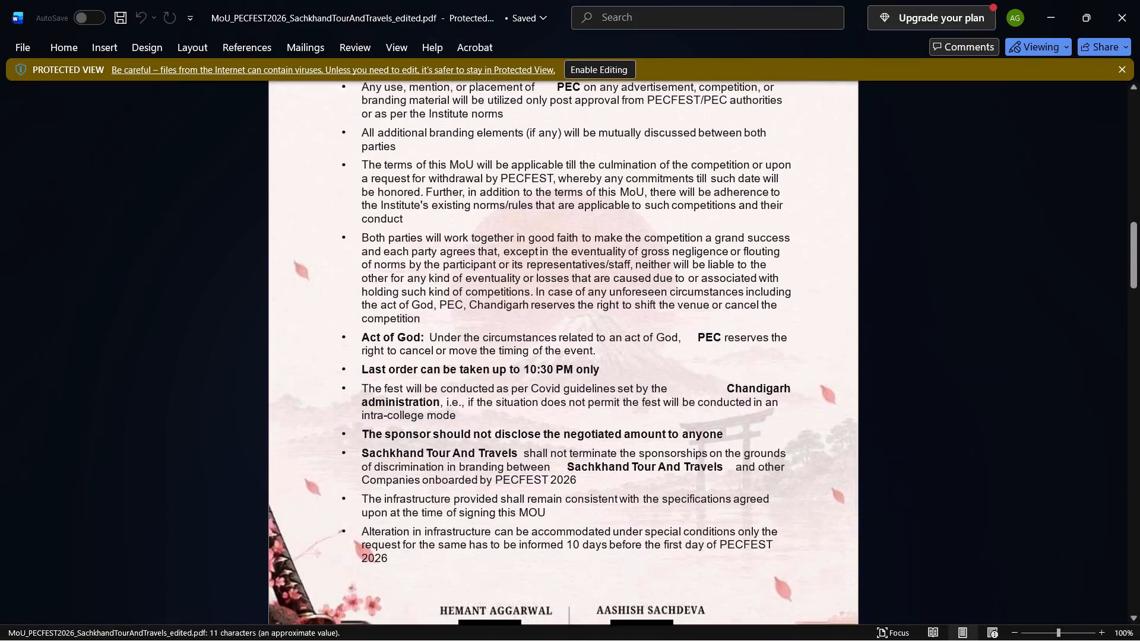
scroll(775, 390, "down", 1)
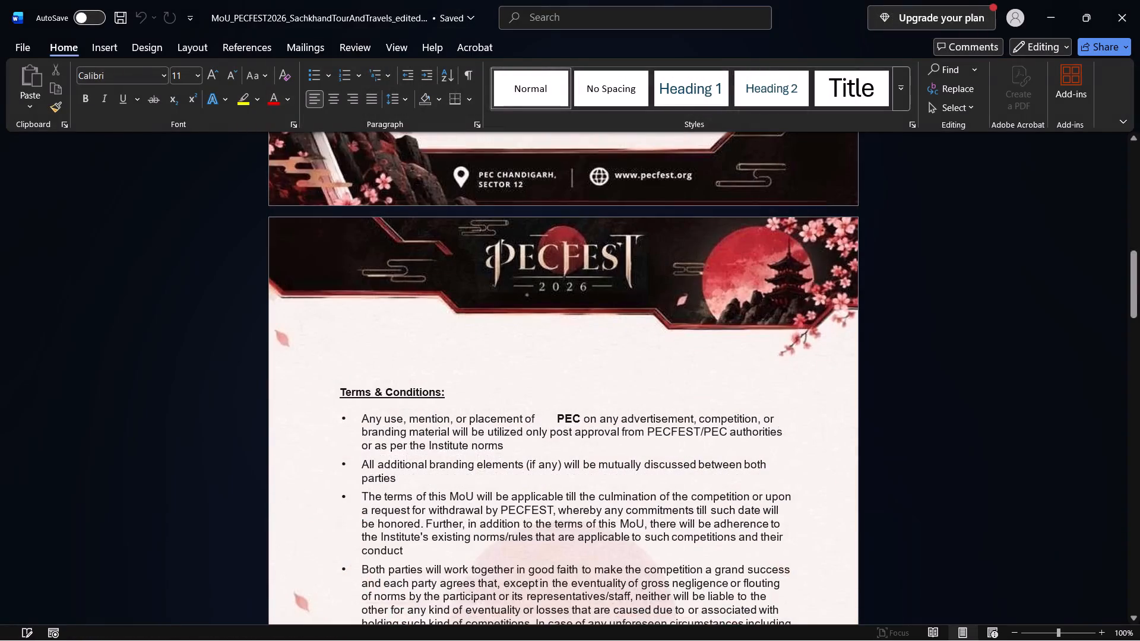
scroll(775, 382, "down", 1)
left_click(745, 287)
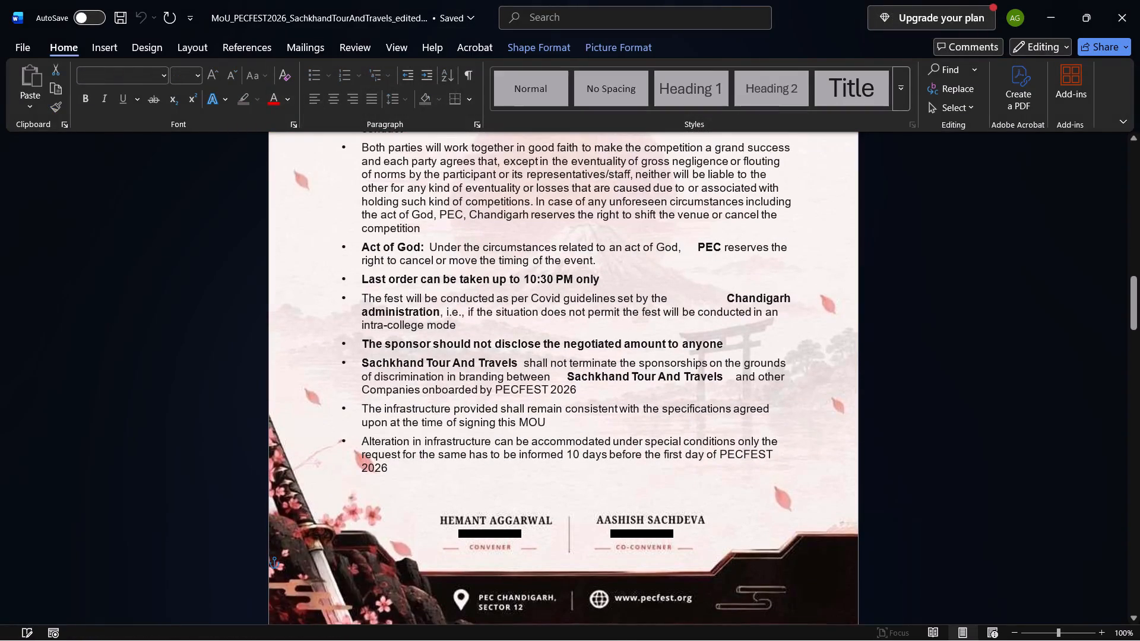
left_click(745, 299)
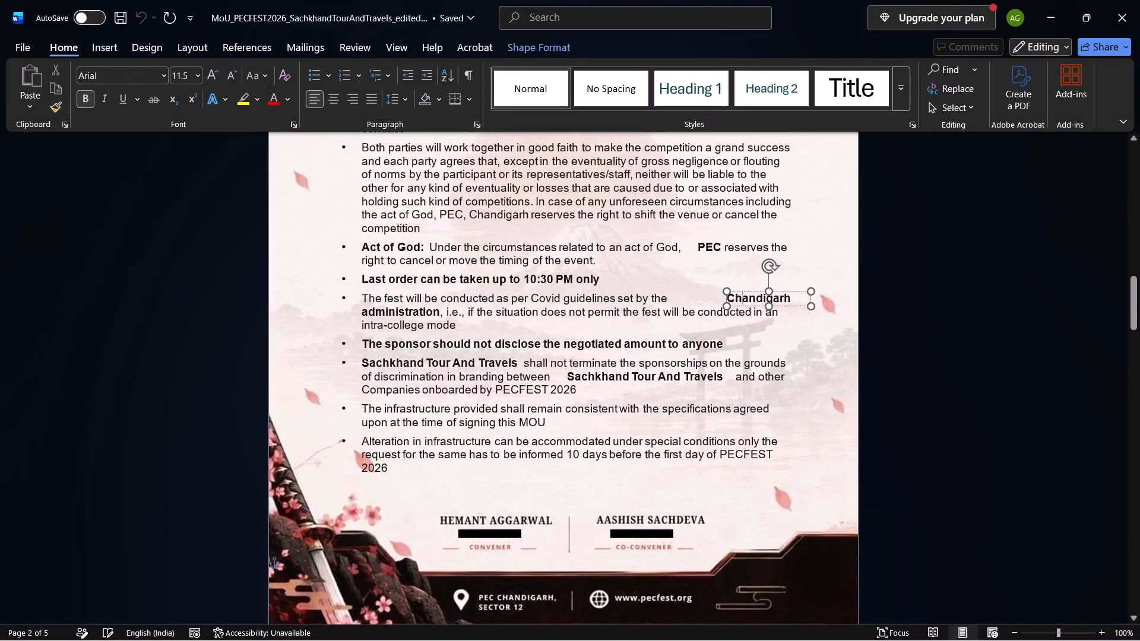
left_click_drag(751, 291, 697, 290)
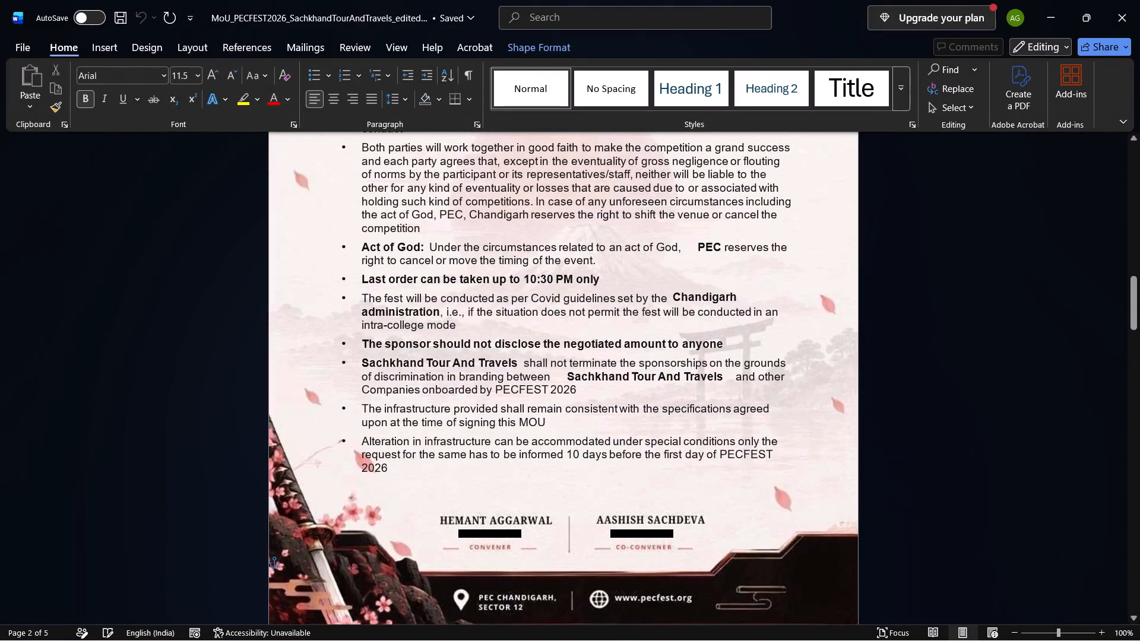
Change the MOU's effective date in the opening paragraph to 27/10/2026.
scroll(697, 290, "up", 4)
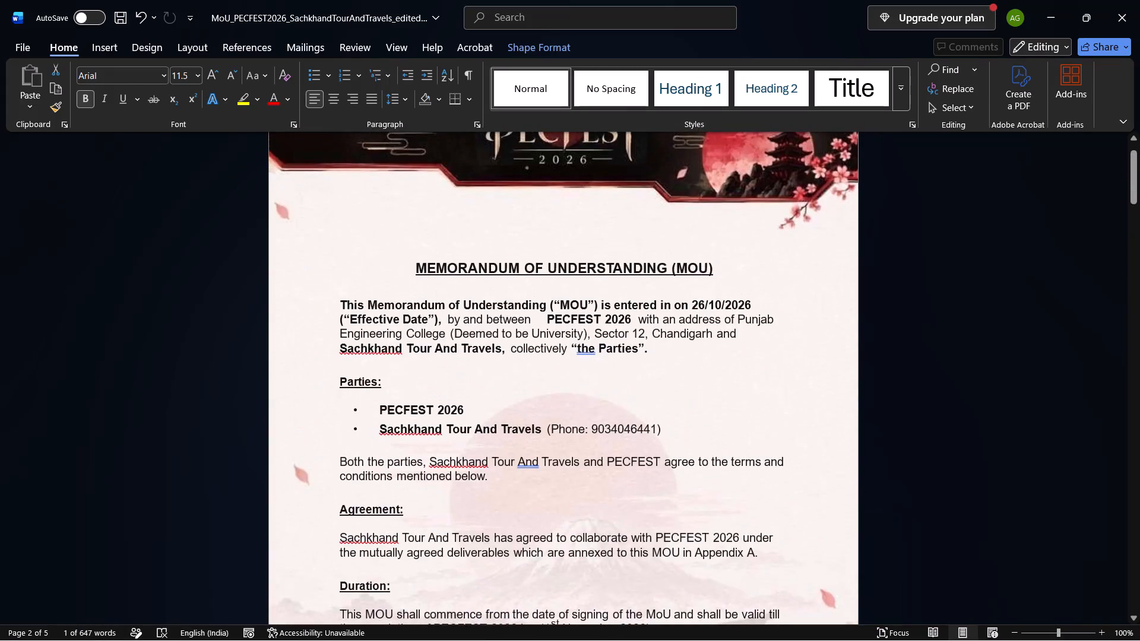
left_click(702, 303)
key("BackSpace")
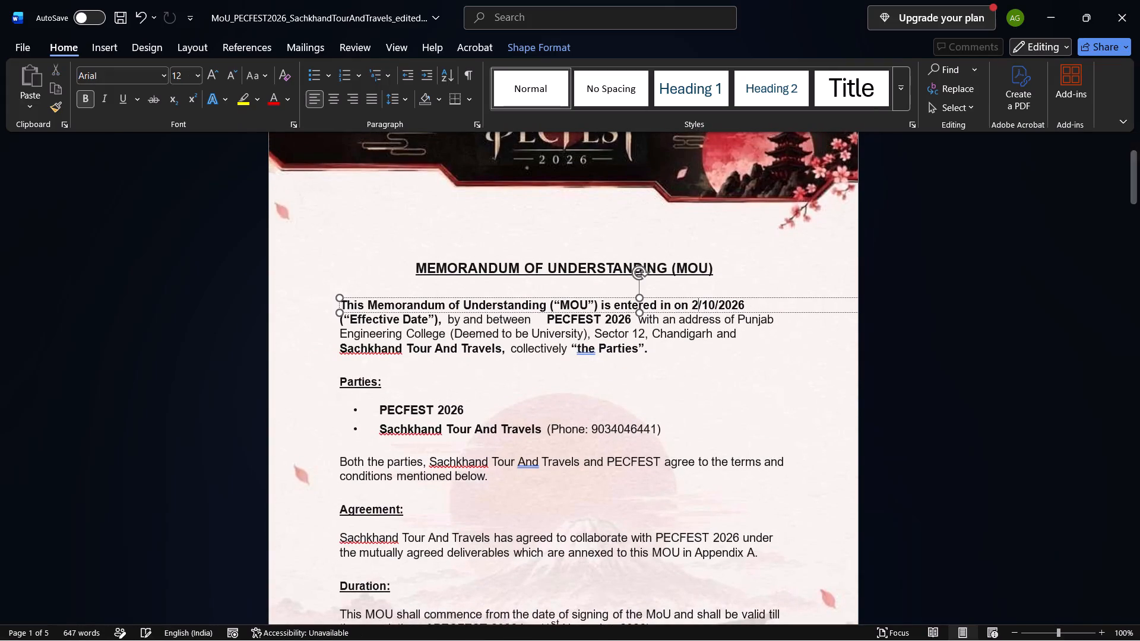
key("7")
In the first Appendix-A deliverable, move the bold "Sachkhand Tour And Travels" closer to "promotional posters of".
scroll(746, 342, "down", 6)
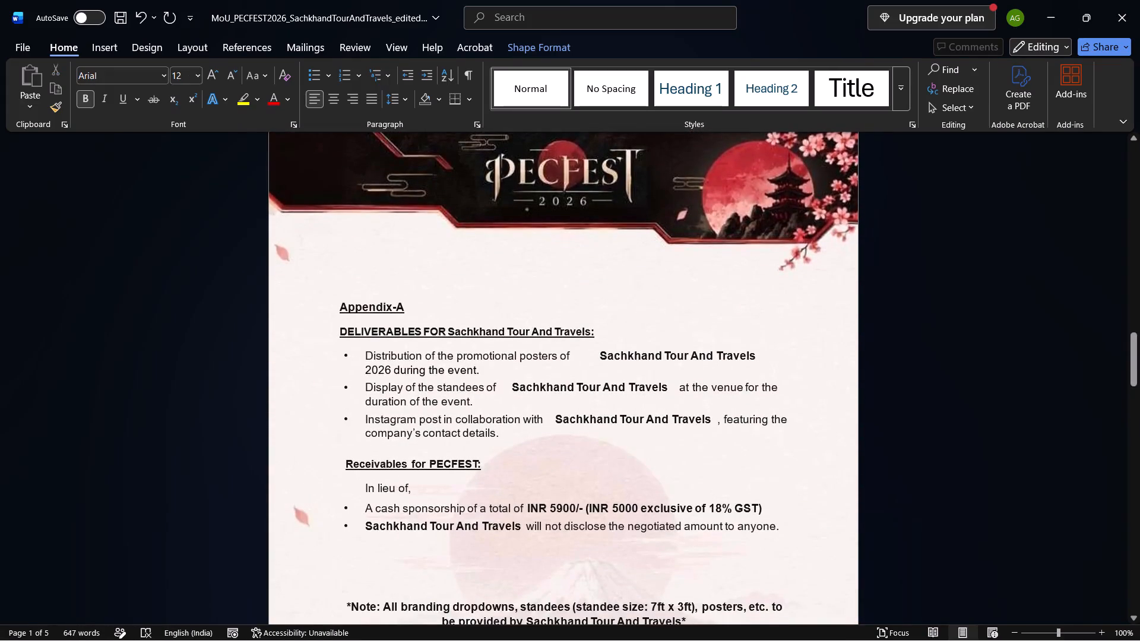
left_click(648, 351)
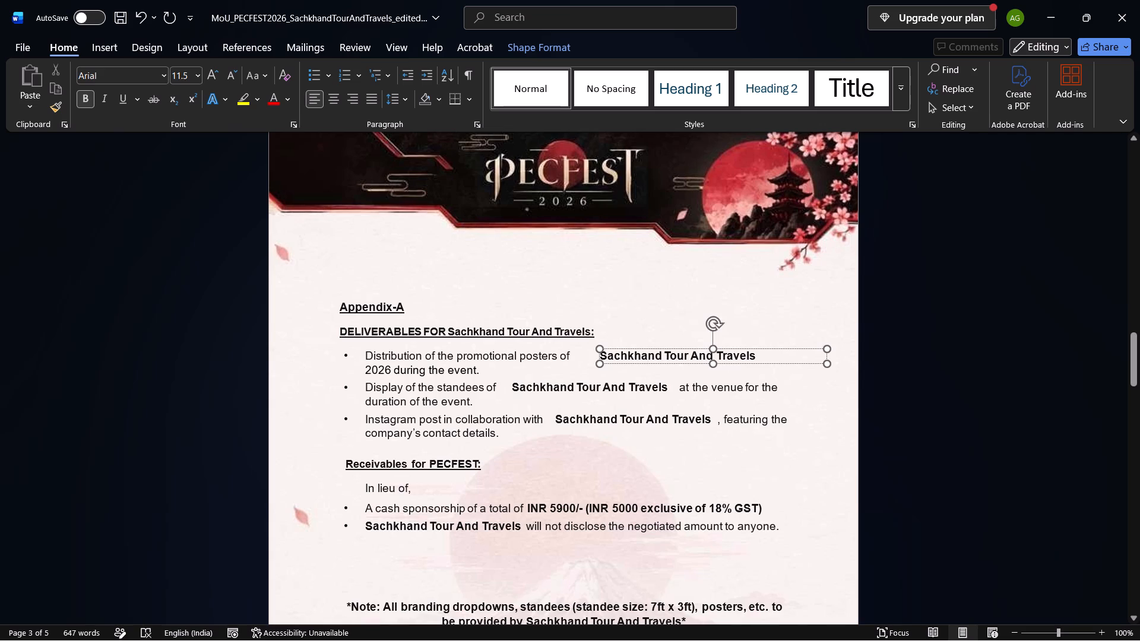
left_click_drag(639, 345, 617, 345)
left_click(460, 334)
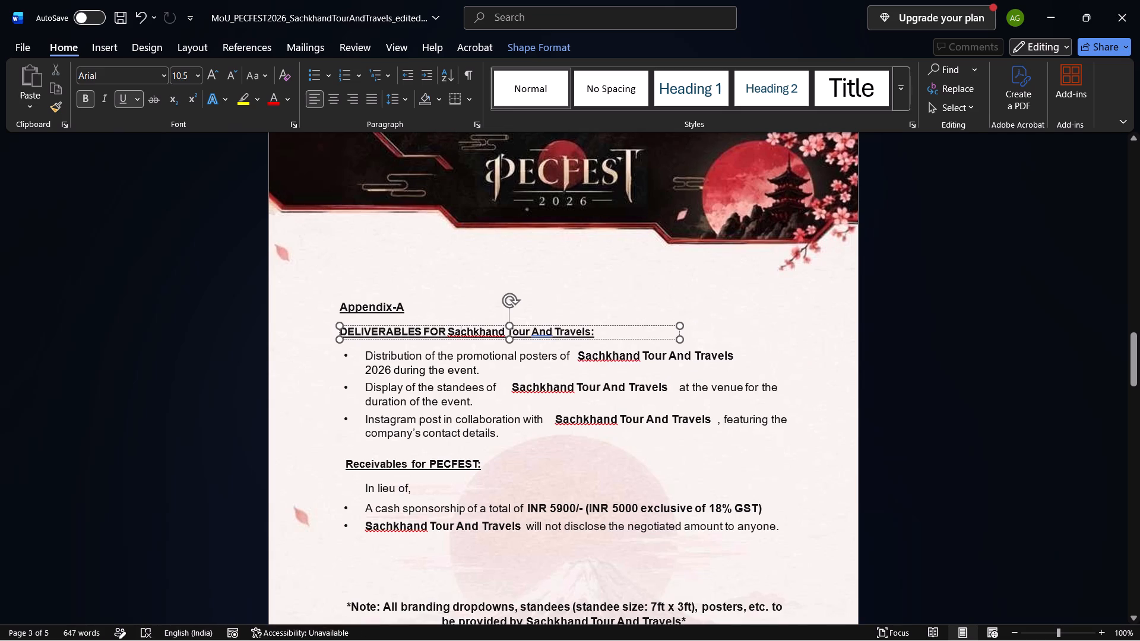
Delete "2026" from the first deliverable's second line and shift "during the event." back to align with the text above.
left_click(390, 370)
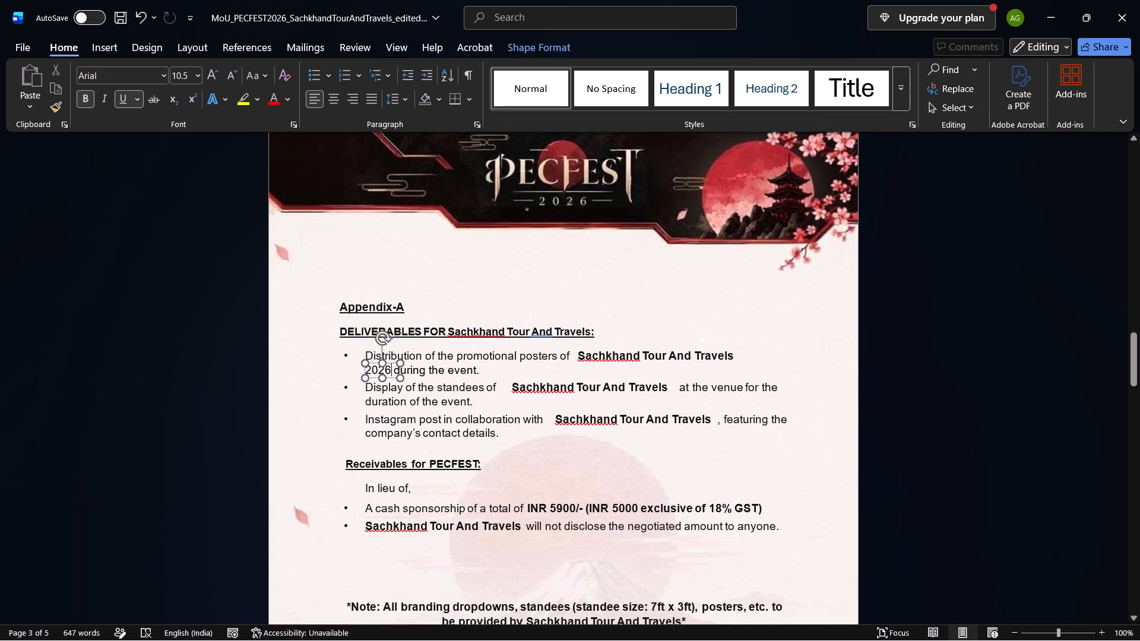
key("BackSpace")
key("BackSpace")
key("BackSpace")
key("BackSpace")
key("BackSpace")
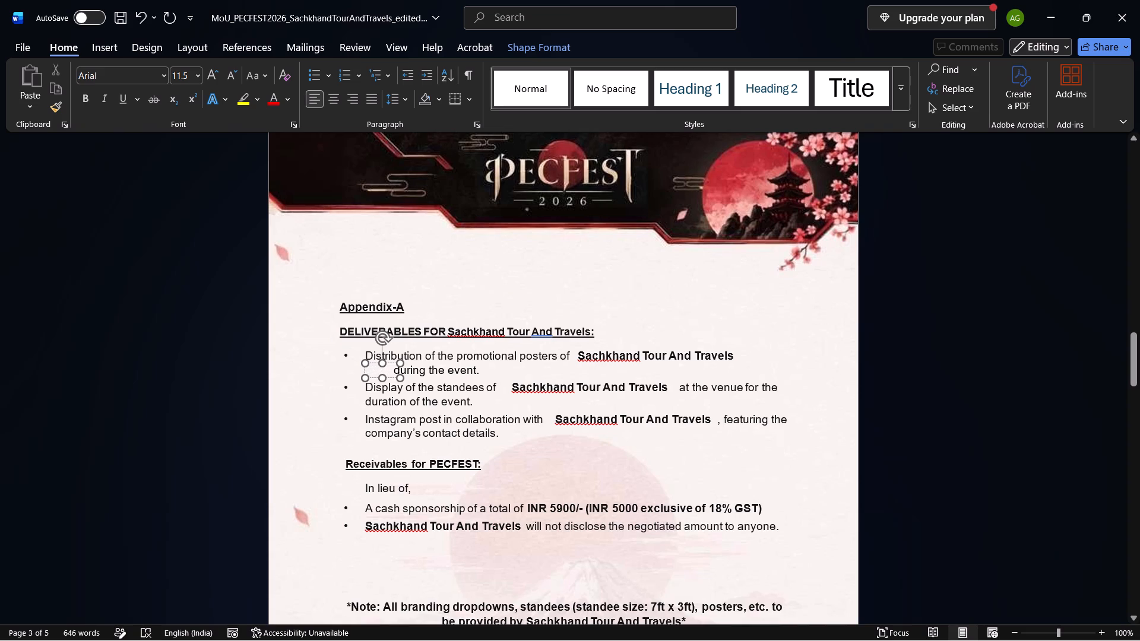
left_click(493, 369)
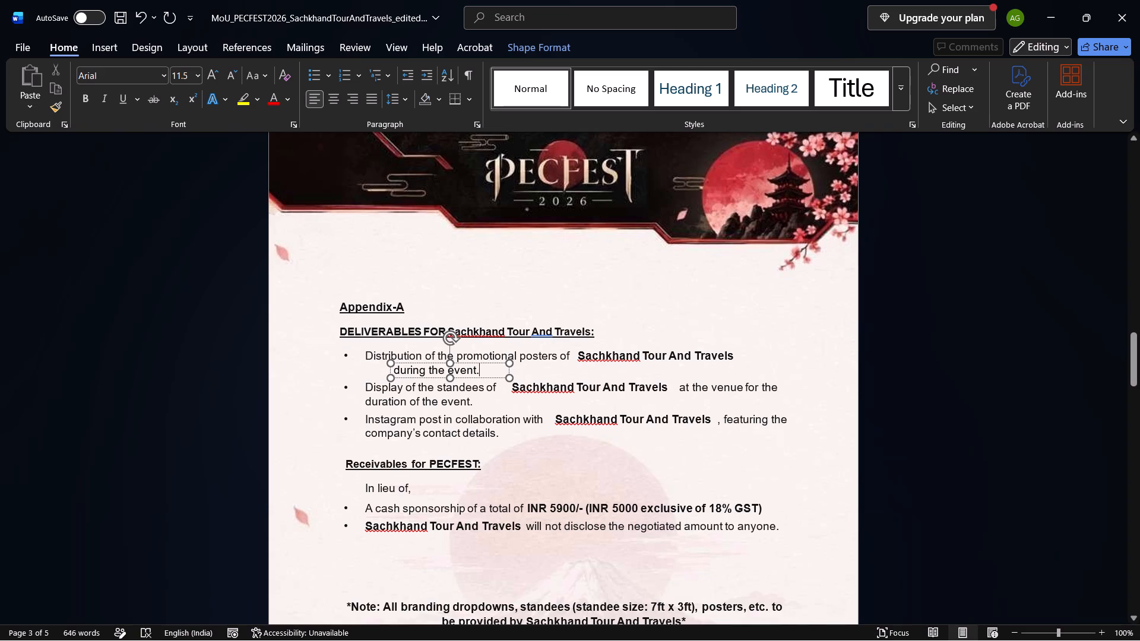
left_click_drag(427, 364, 398, 364)
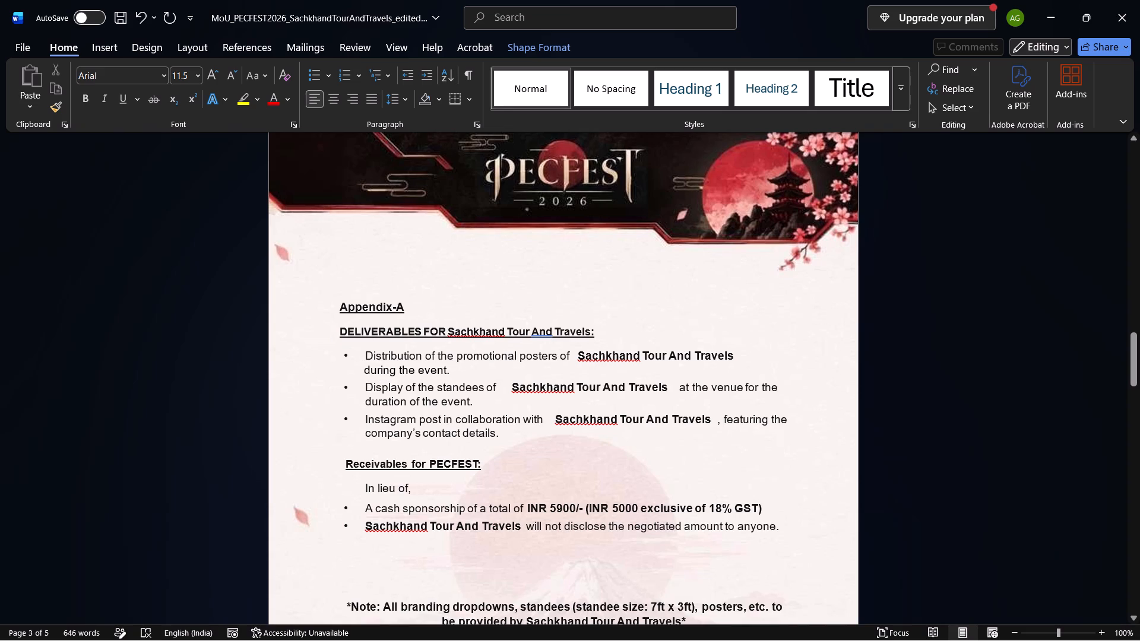
left_click_drag(398, 364, 400, 364)
left_click(397, 328)
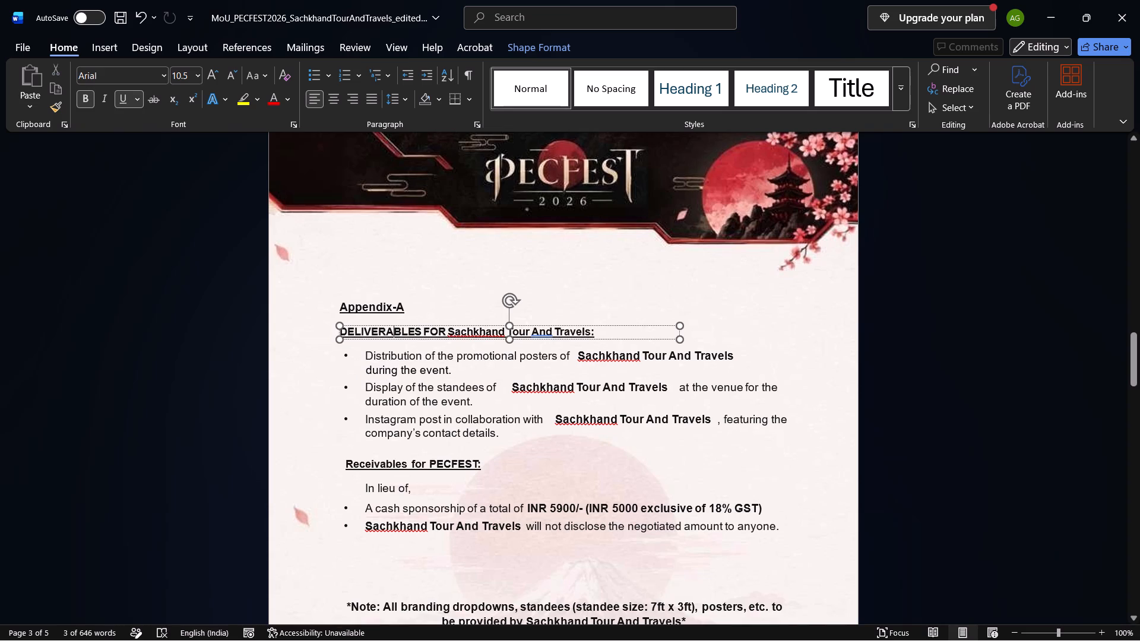
Move the Appendix-A heading and the DELIVERABLES heading up the page, leaving room for an extra item above the first bullet.
left_click(378, 305)
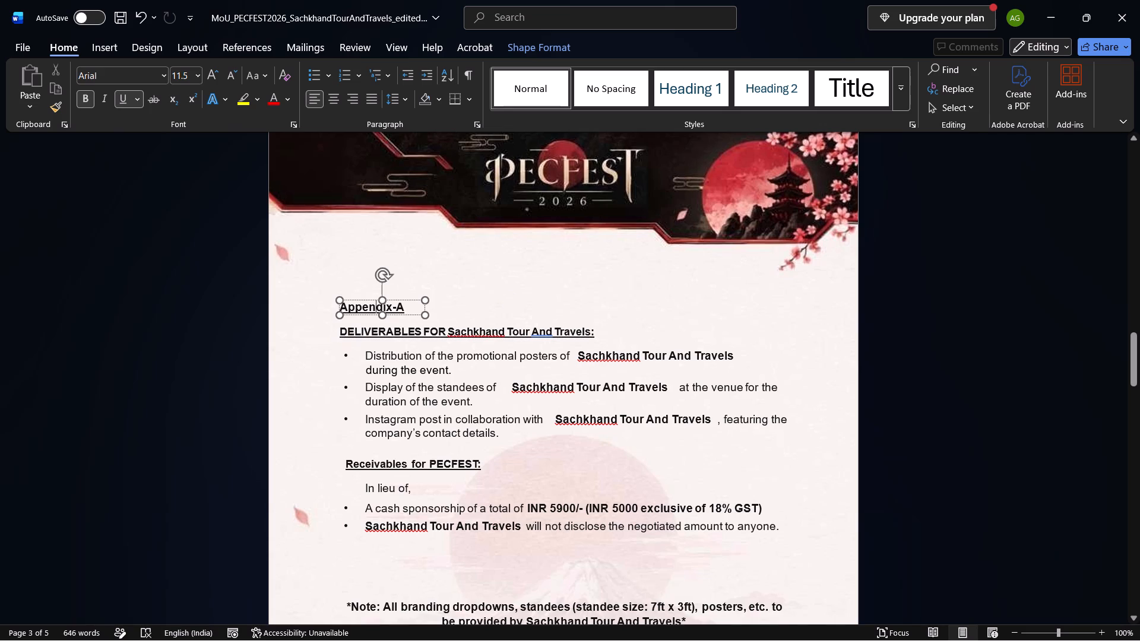
left_click_drag(374, 300, 376, 269)
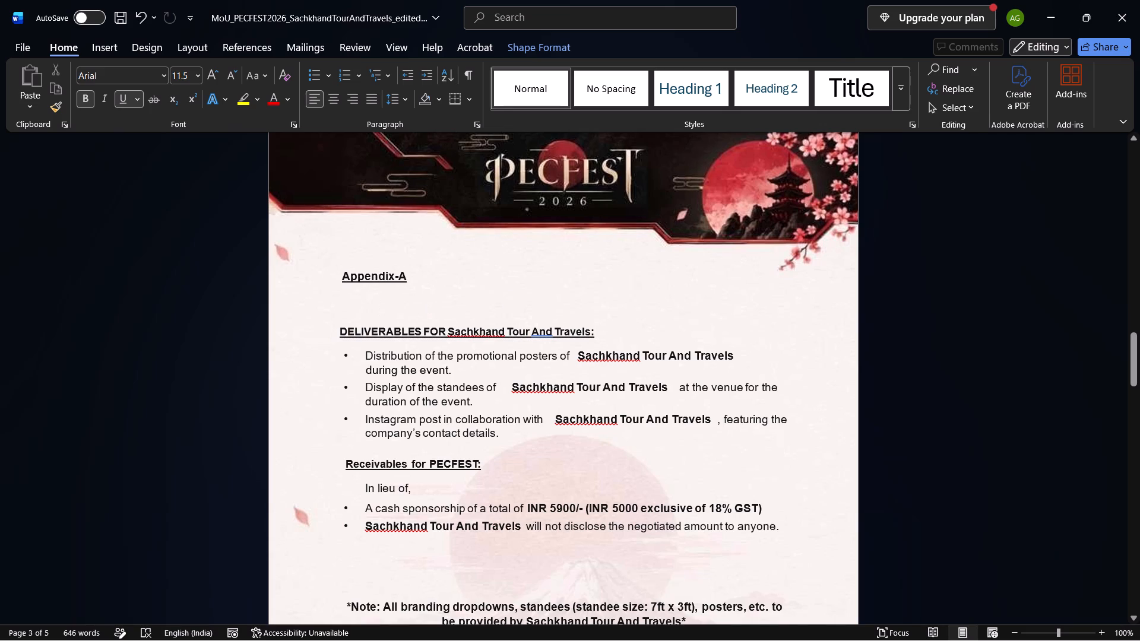
left_click_drag(376, 269, 372, 264)
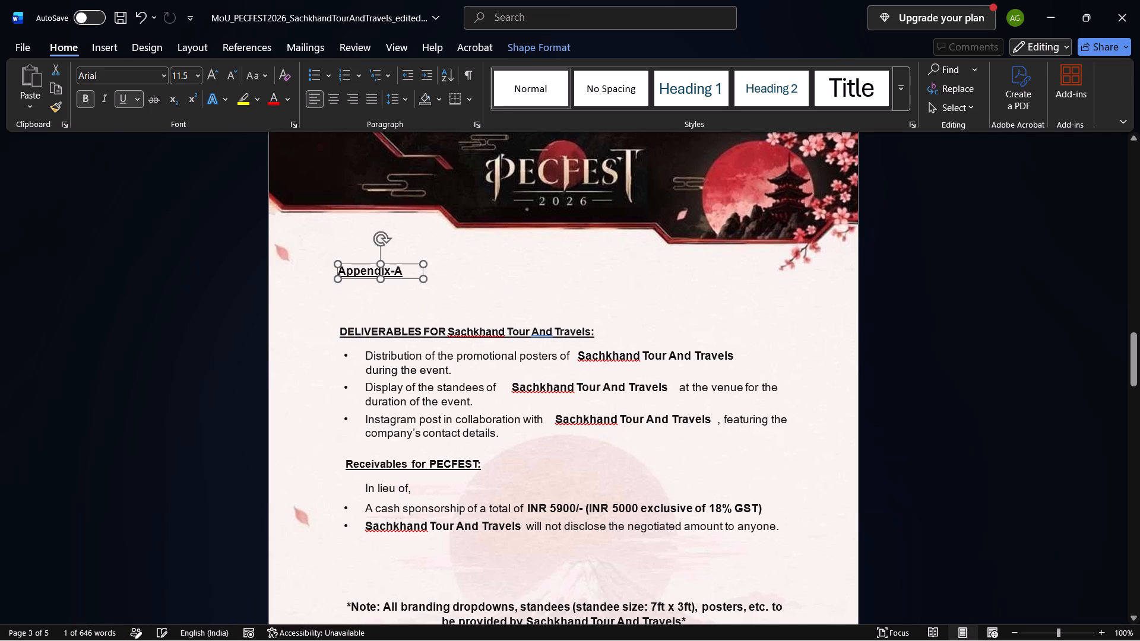
left_click_drag(368, 332, 368, 319)
left_click_drag(369, 325, 369, 292)
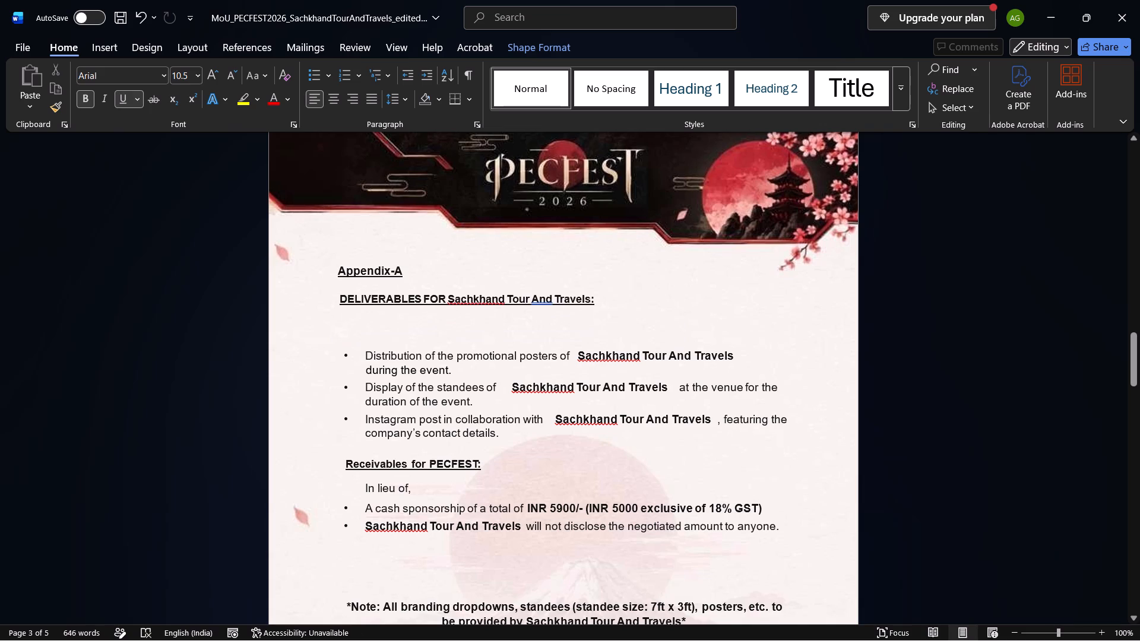
left_click_drag(369, 292, 365, 288)
left_click(393, 328)
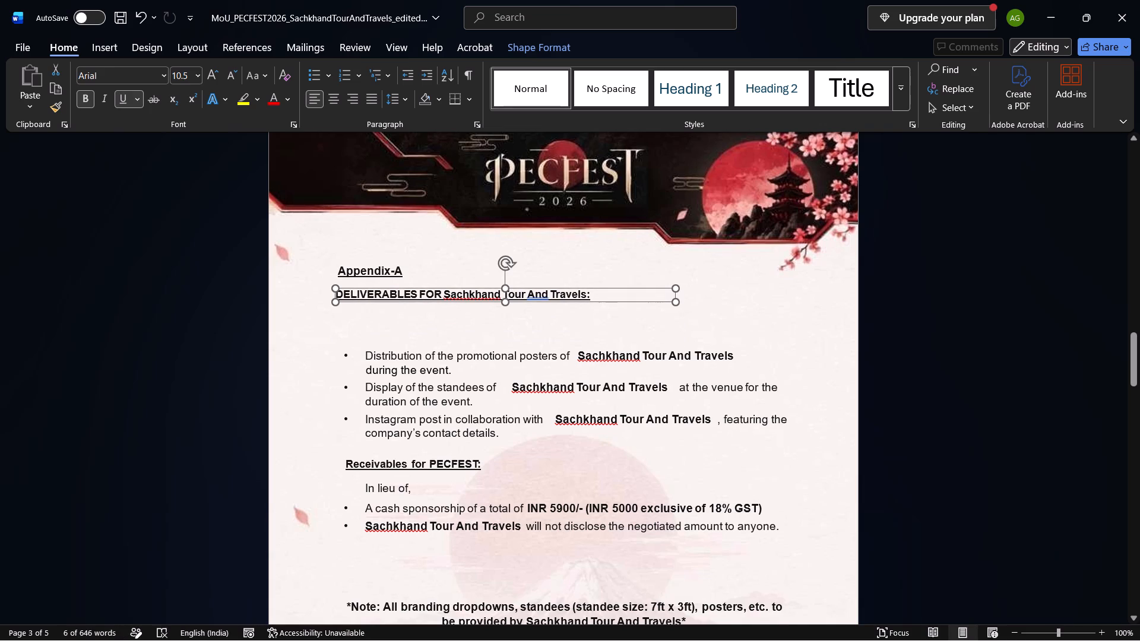
Open MoU_PECFEST2026_Triphoga.pdf from Downloads and copy the Bhangra wars sponsorship-recognition item under its Appendix-A deliverables.
key("alt+Tab")
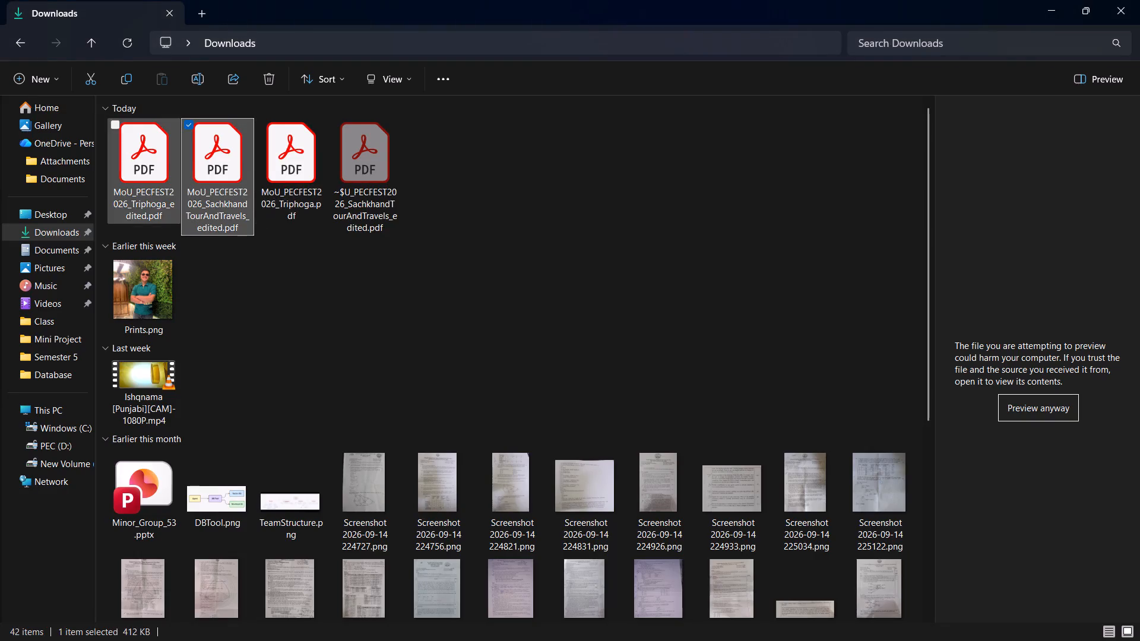
double_click(303, 172)
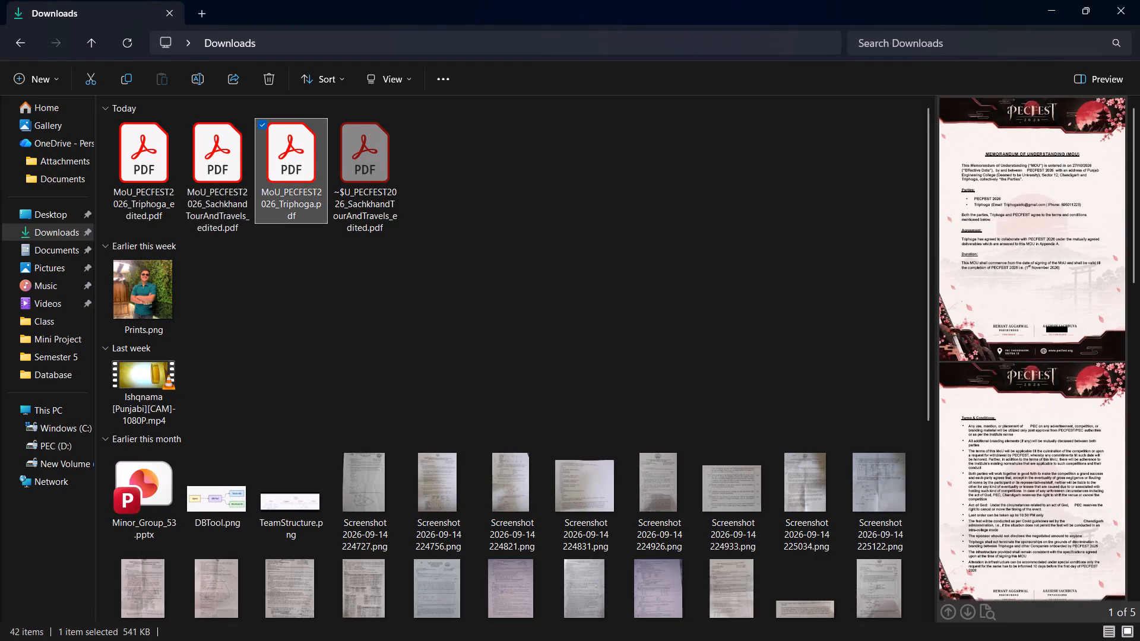
scroll(748, 509, "down", 1)
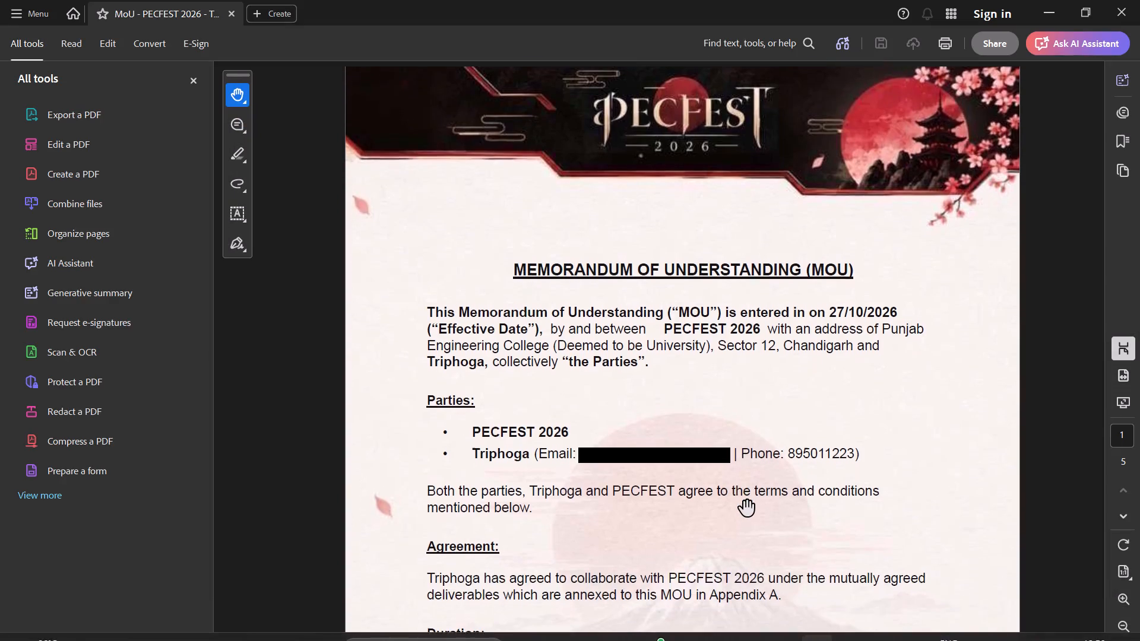
scroll(748, 509, "down", 8)
scroll(748, 509, "up", 9)
scroll(748, 509, "down", 5)
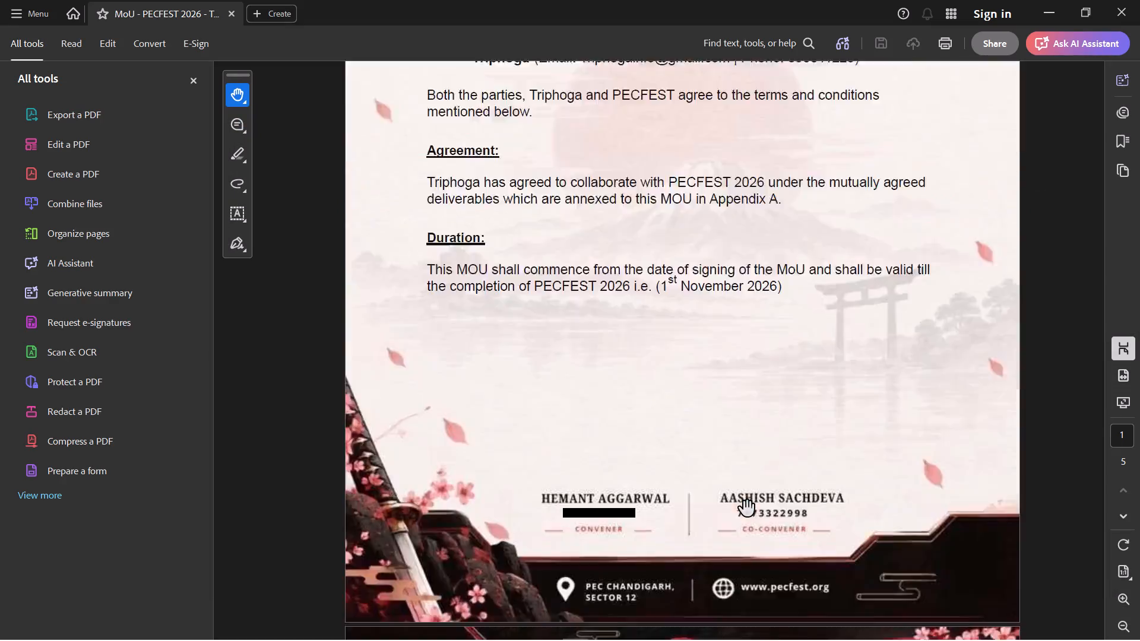
scroll(748, 509, "down", 12)
scroll(748, 509, "up", 10)
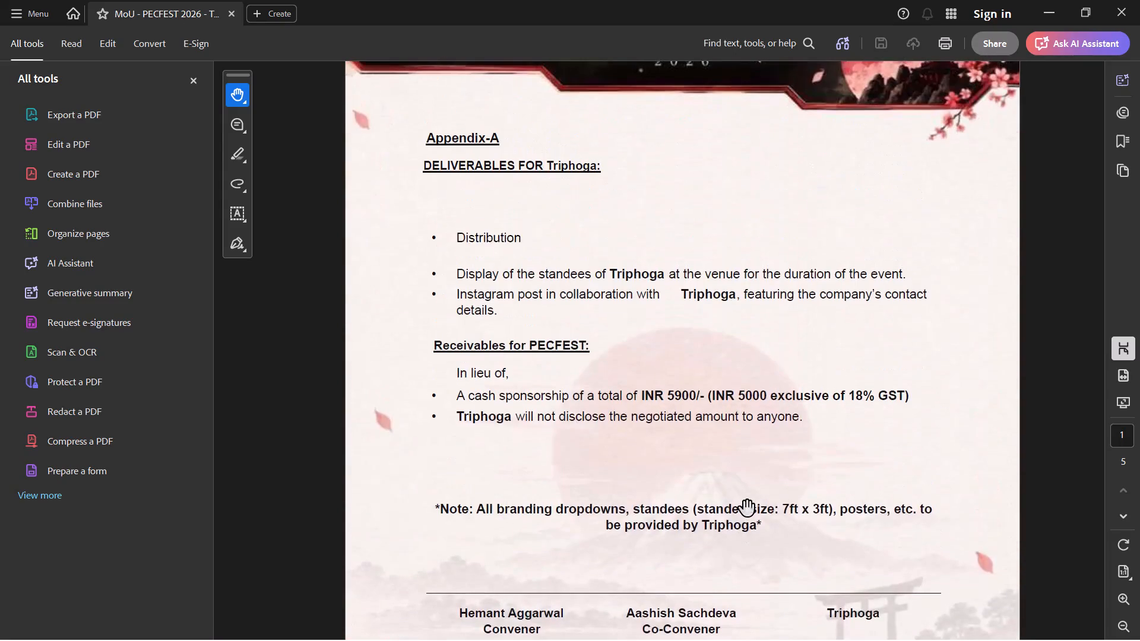
left_click(464, 195)
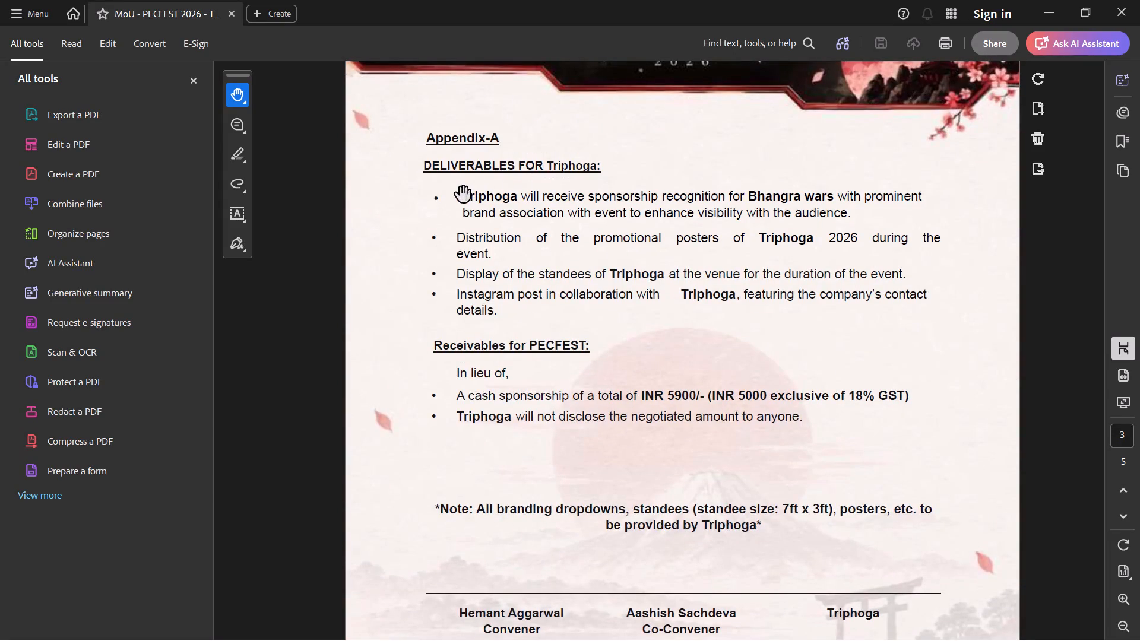
right_click(464, 195)
left_click(560, 218)
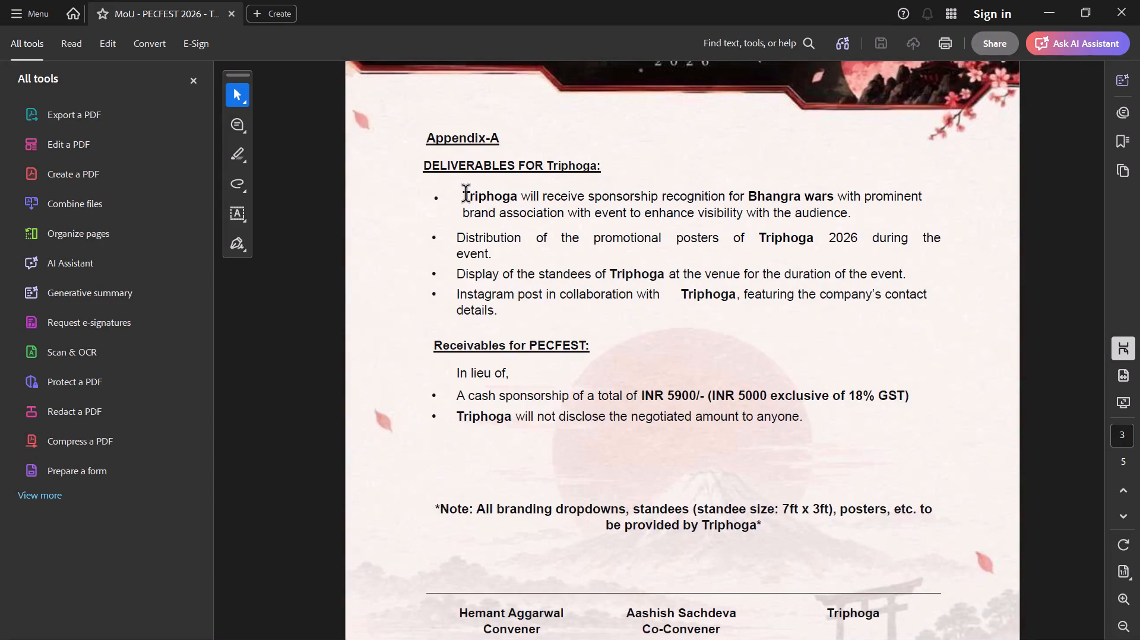
Copy the two-line Bhangra wars sponsorship-recognition item from Triphoga's deliverables and switch to the Sachkhand Tour And Travels document in Word.
left_click_drag(462, 195, 859, 217)
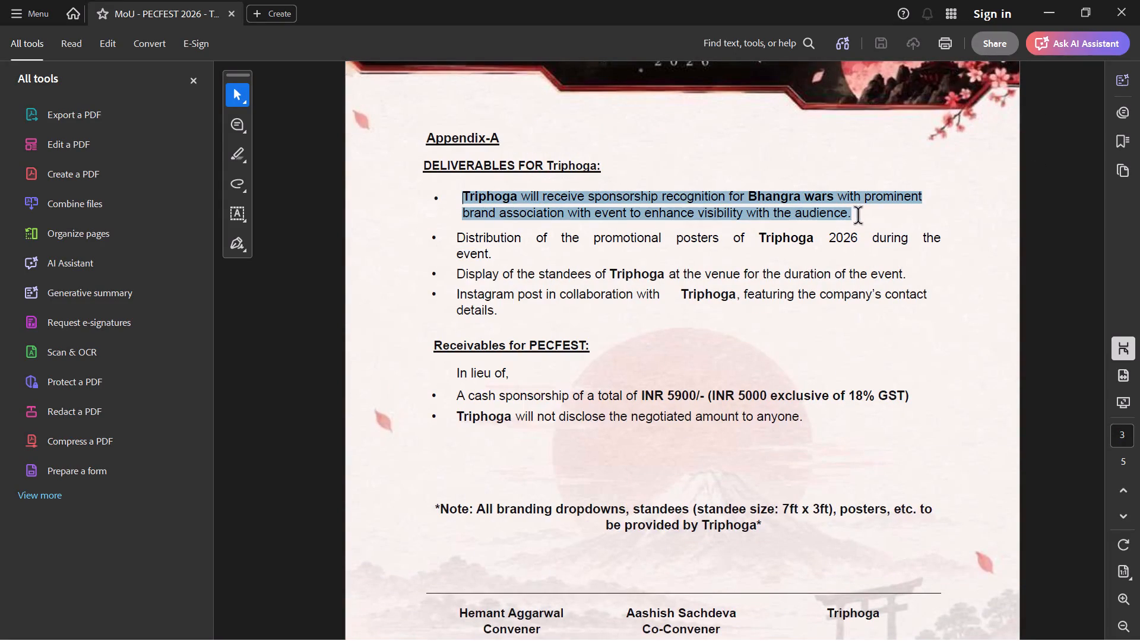
key("ctrl+c")
key("alt+Tab")
key("alt+Tab")
key("alt+Tab")
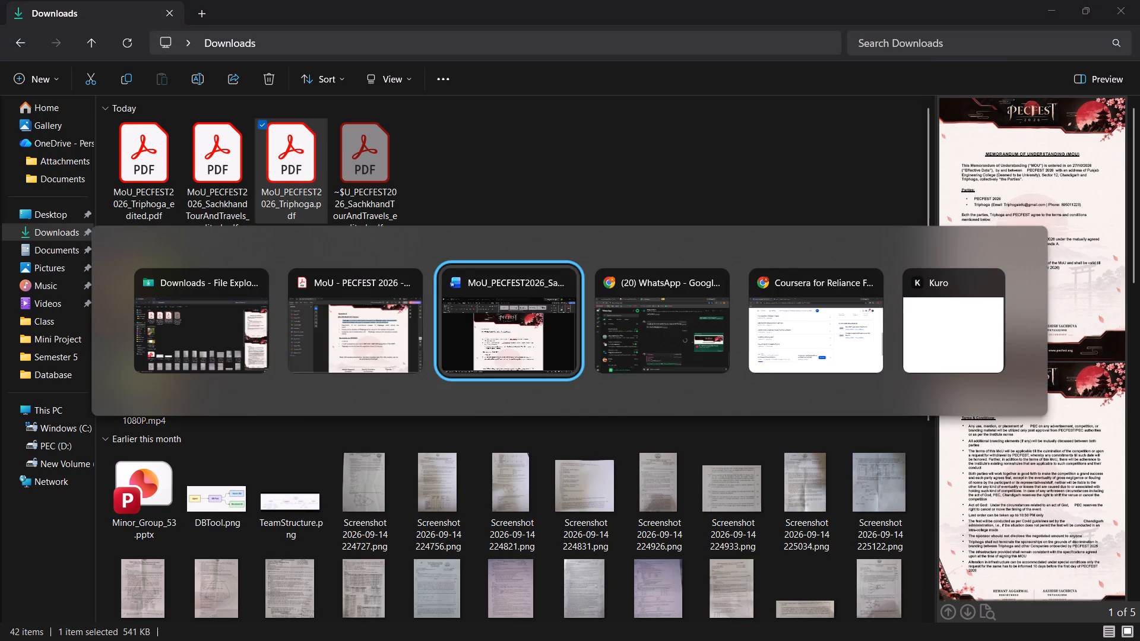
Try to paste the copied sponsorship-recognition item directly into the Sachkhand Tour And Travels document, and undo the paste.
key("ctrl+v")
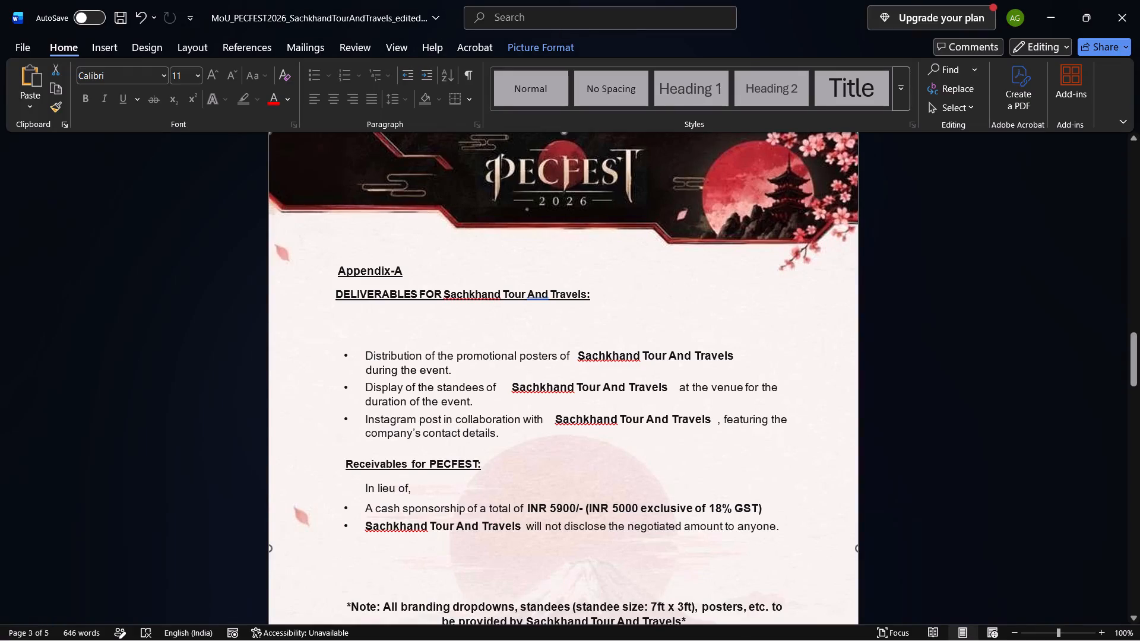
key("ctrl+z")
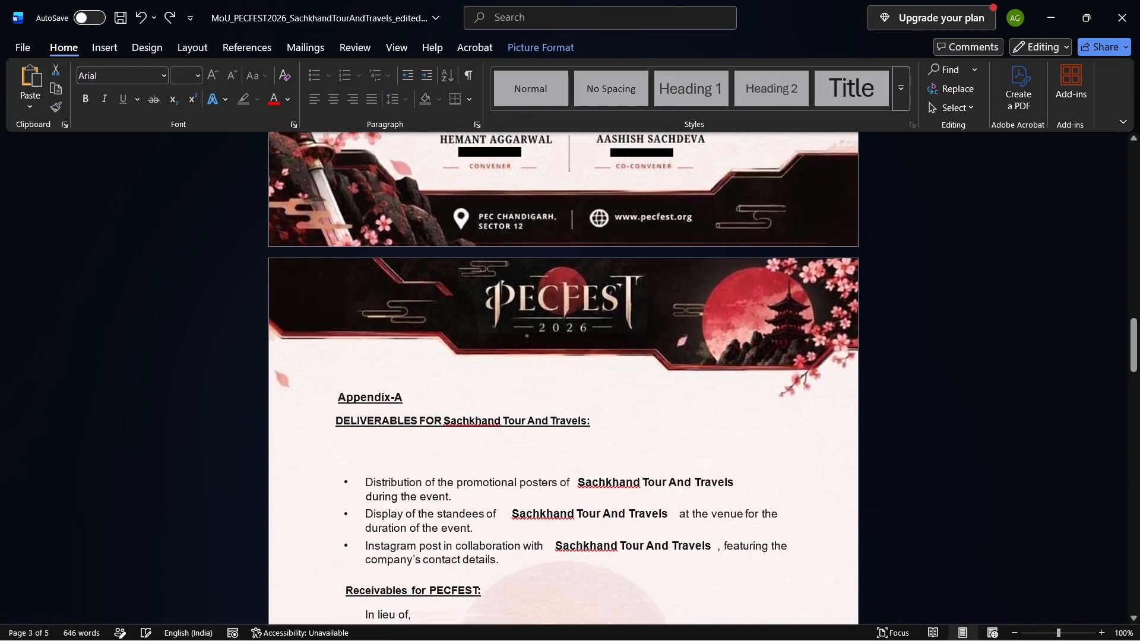
Start inserting a text box for the extra item in the gap below the Appendix-A DELIVERABLES heading.
left_click(361, 441)
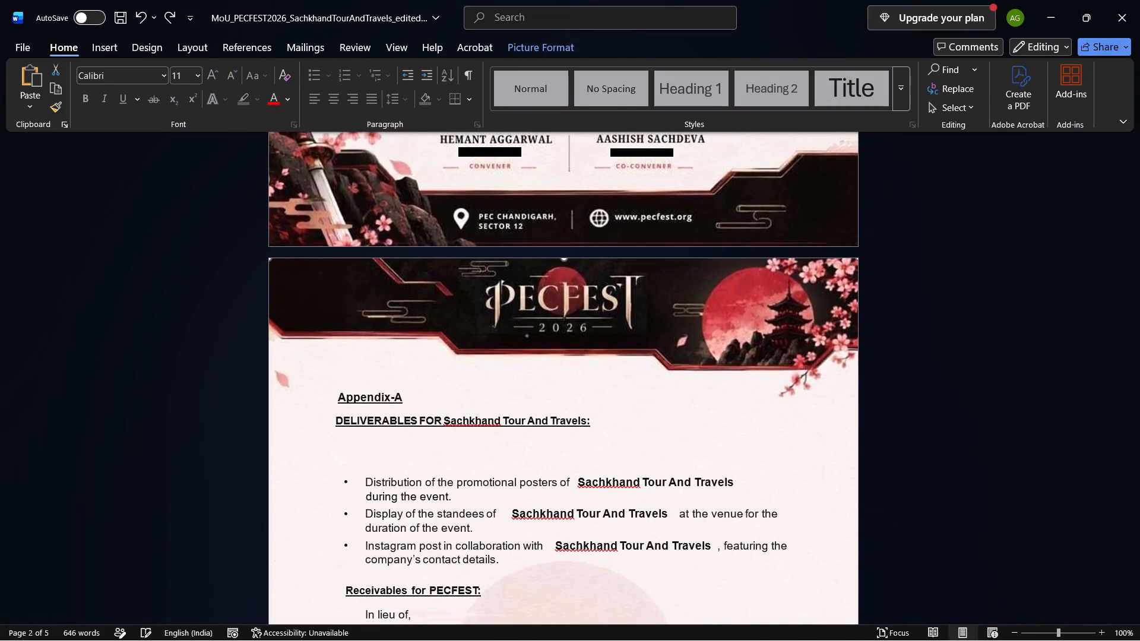
left_click(128, 45)
left_click(118, 47)
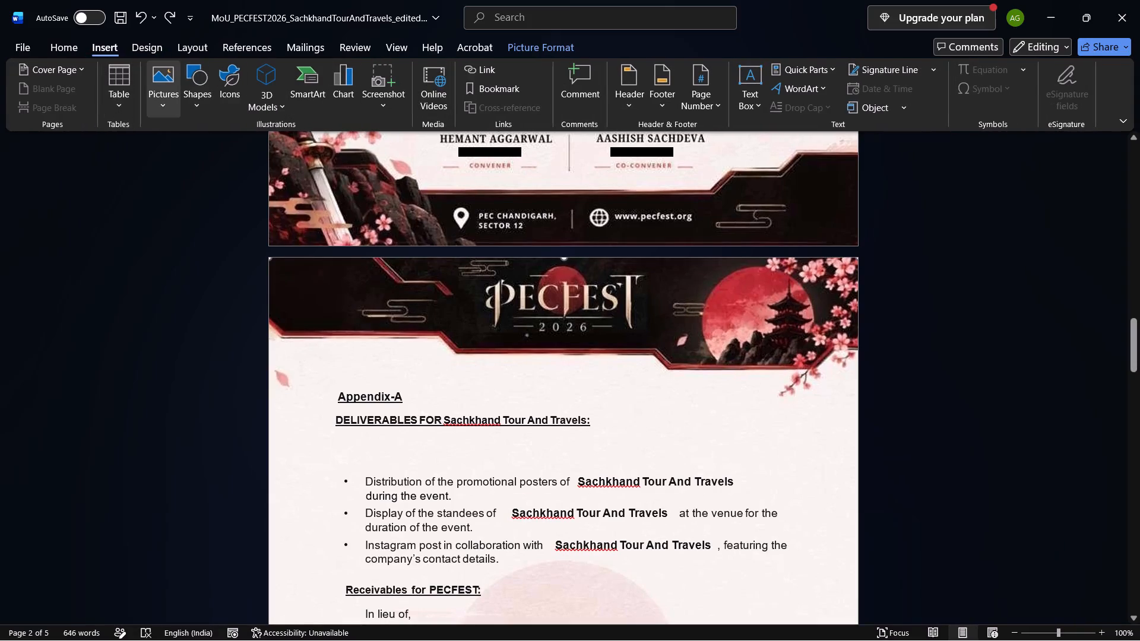
left_click(196, 104)
left_click(192, 146)
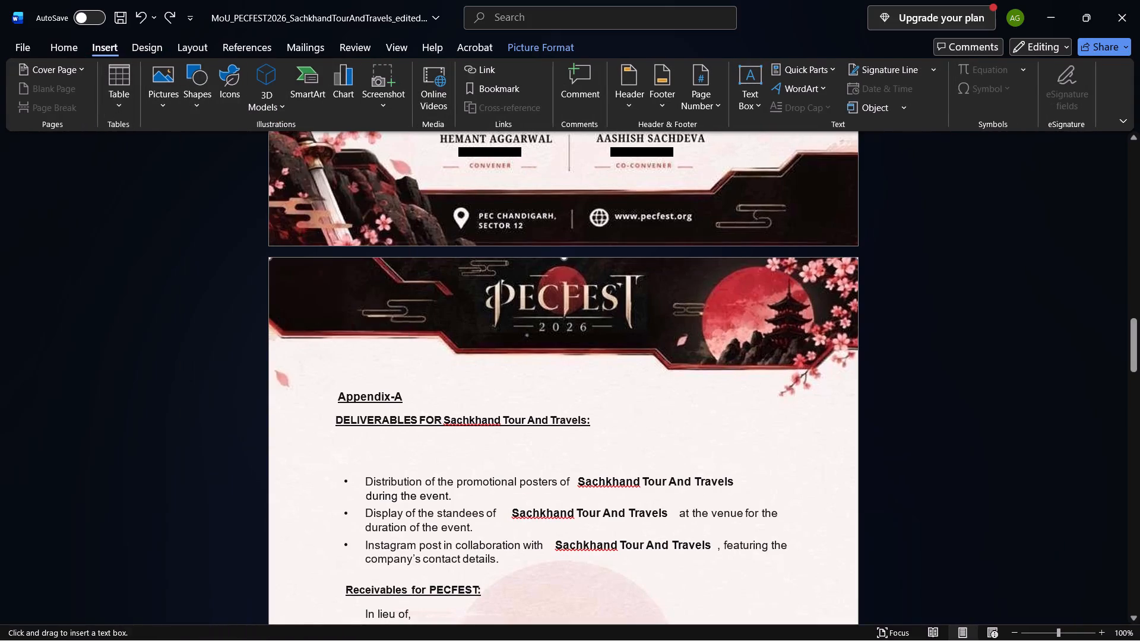
In the Sachkhand MoU, draw a text box about 15.81 by 1.38 cm below the DELIVERABLES heading and paste the sponsorship-recognition item into it.
left_click_drag(362, 434, 751, 465)
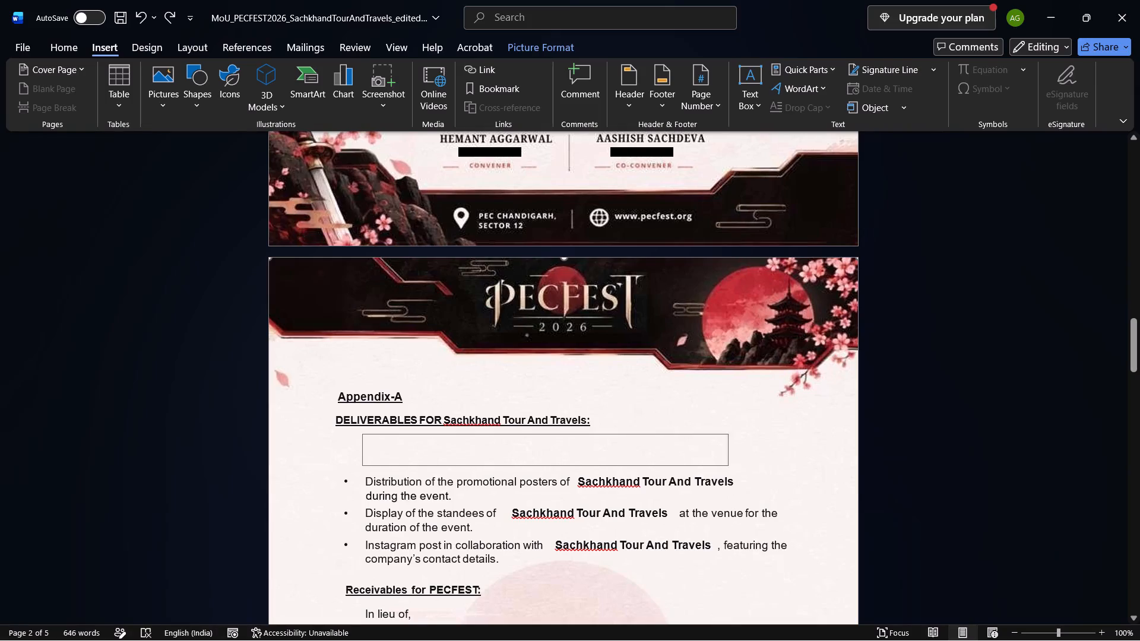
left_click_drag(751, 465, 806, 472)
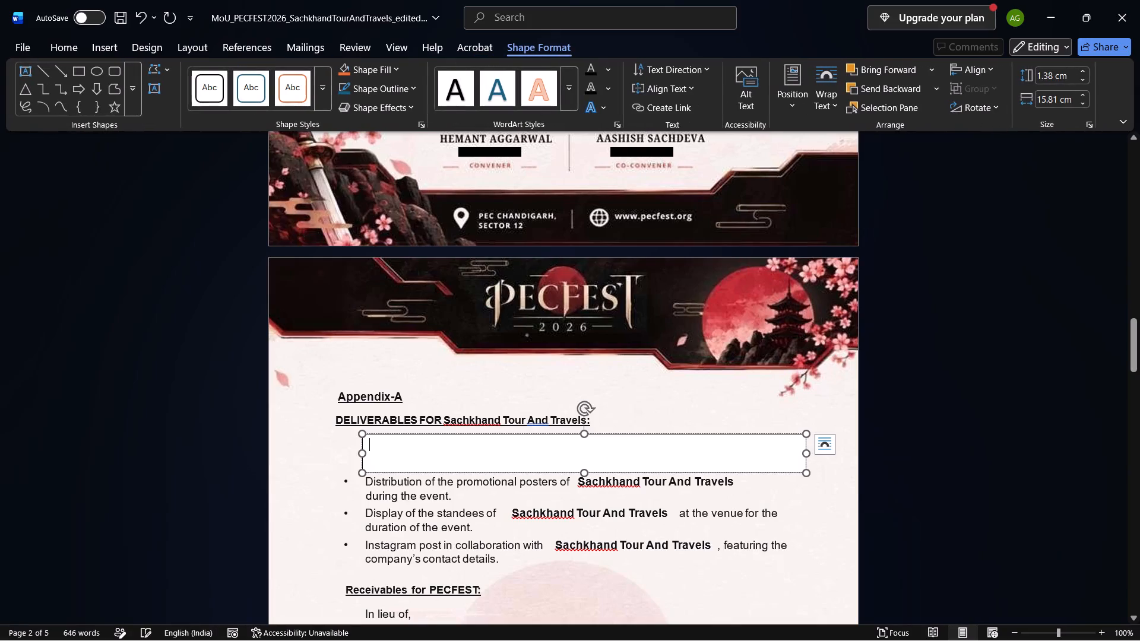
key("ctrl+v")
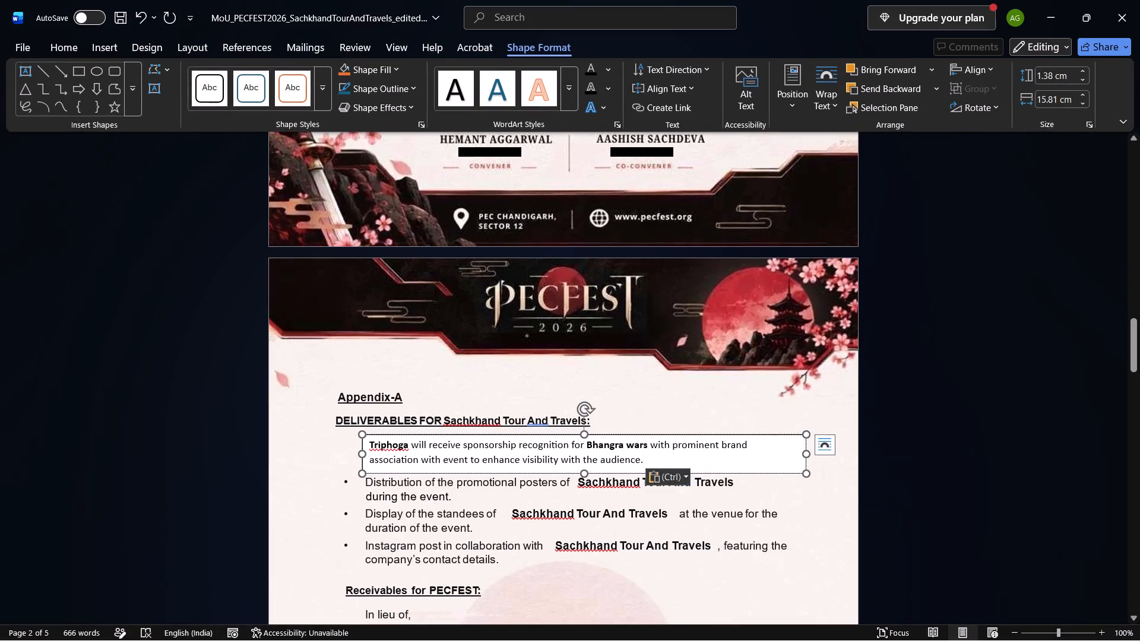
Set all the text in the new sponsorship-recognition text box to Arial, size 11.5.
key("ctrl+a")
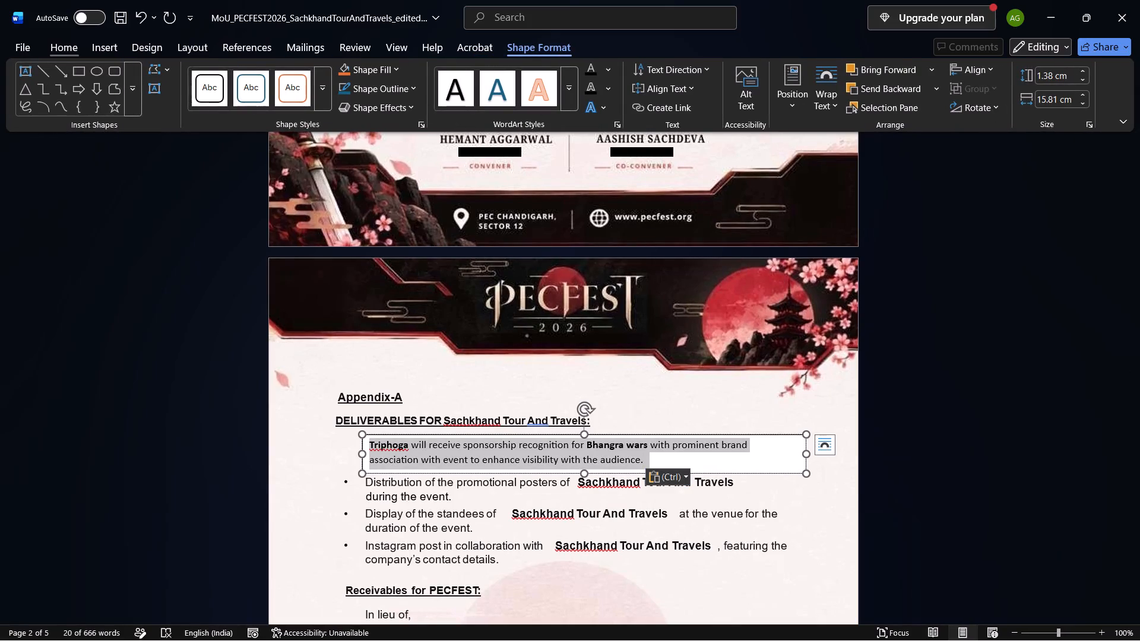
left_click(66, 46)
left_click(163, 77)
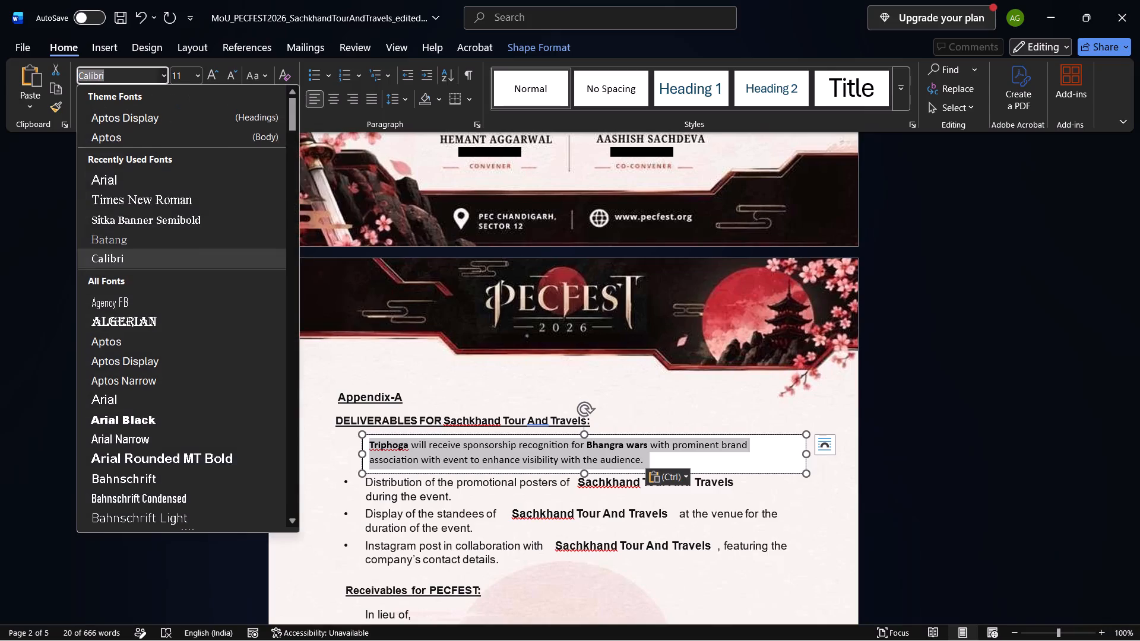
left_click(139, 184)
left_click(195, 79)
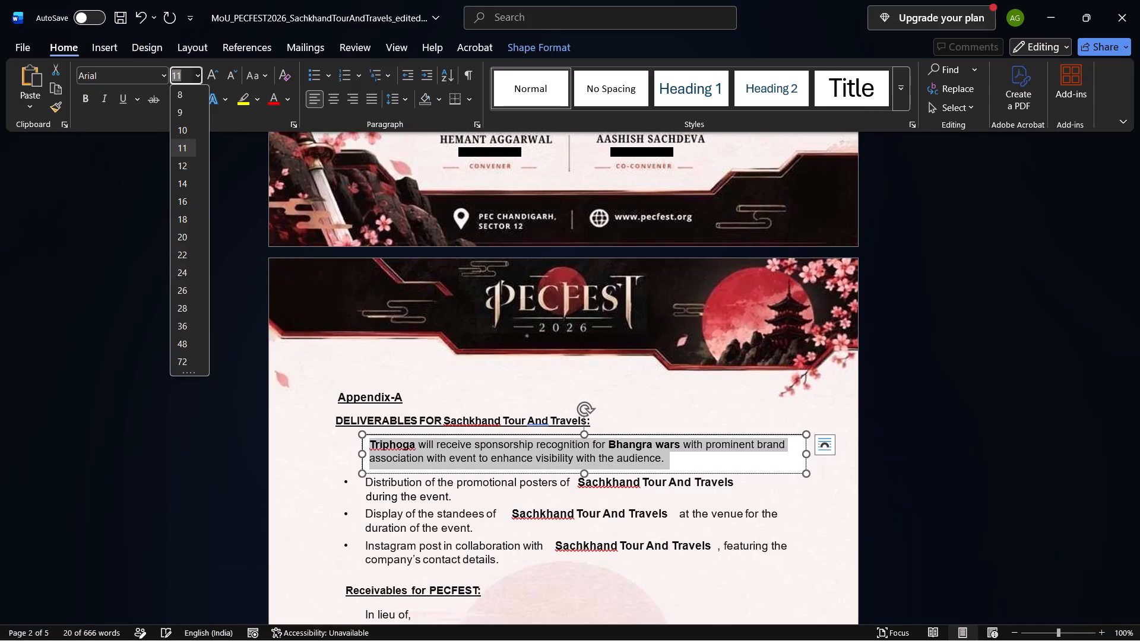
left_click(183, 75)
key("period")
key("5")
key("Return")
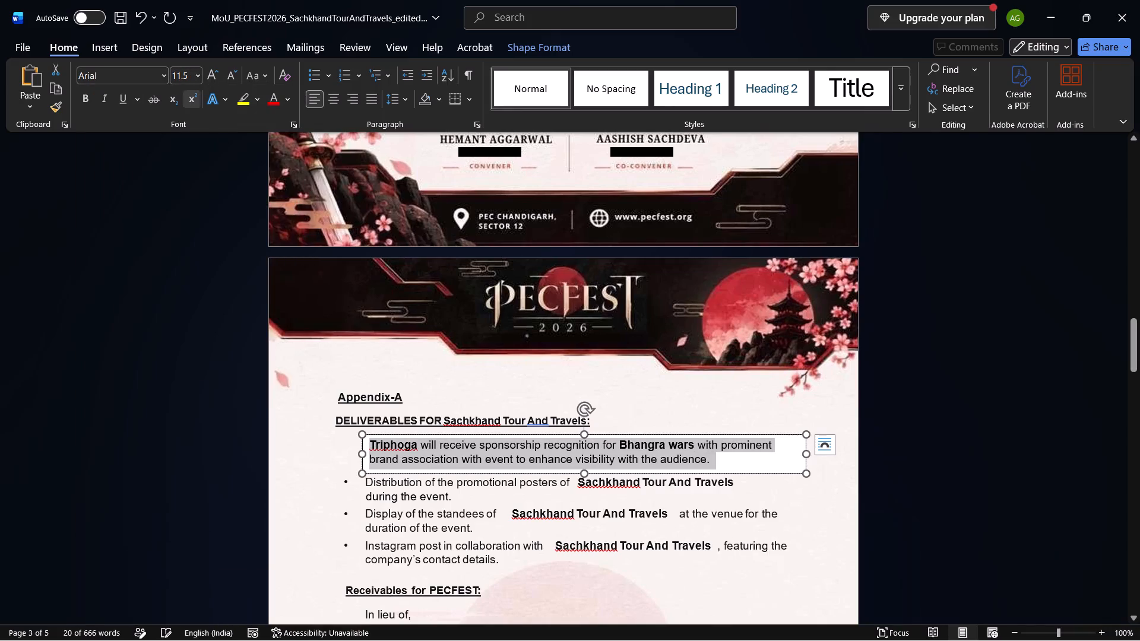
Remove the fill and the outline from the sponsorship-recognition text box.
left_click(546, 49)
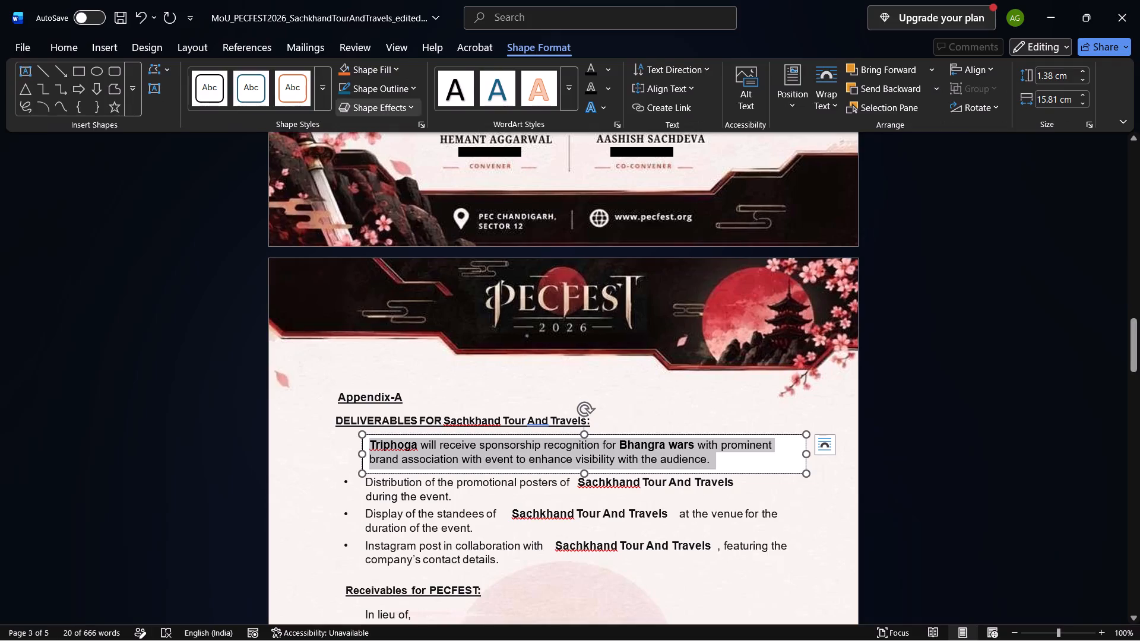
left_click(394, 74)
left_click(395, 315)
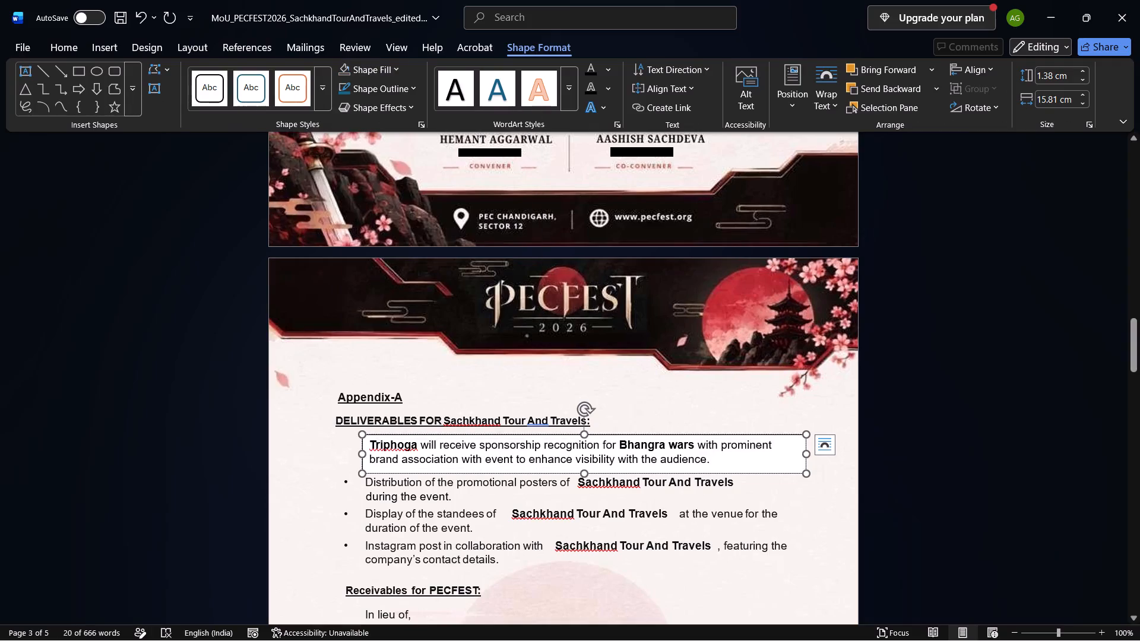
left_click(373, 90)
left_click(398, 342)
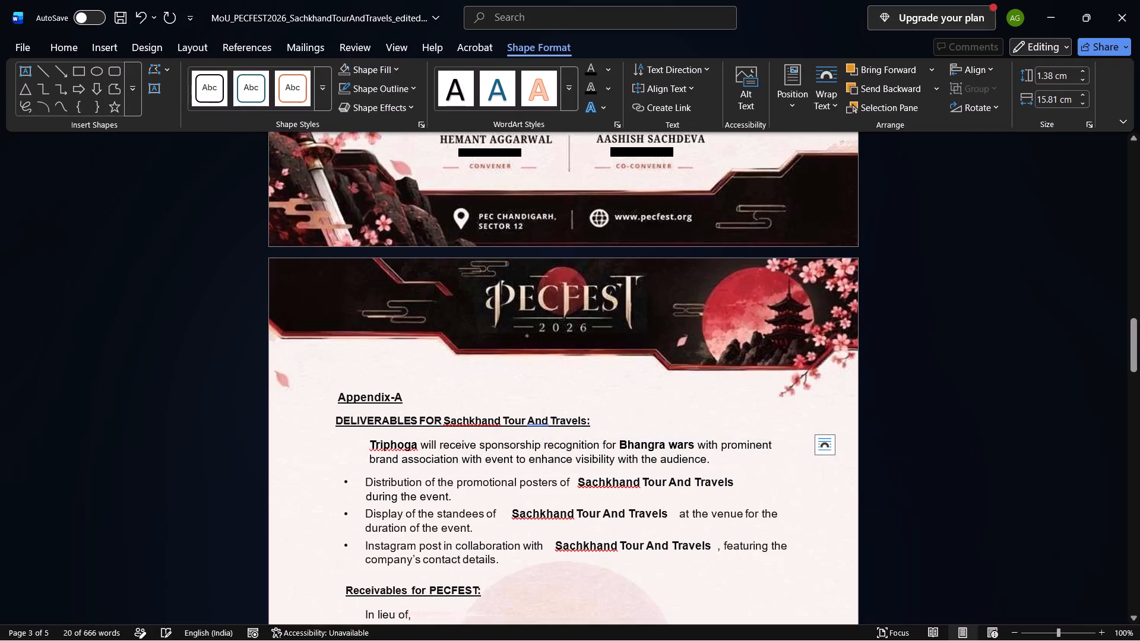
Replace "Triphoga" in the sponsorship-recognition item with "Sachkhand Tour And Travels" copied from the DELIVERABLES heading.
left_click(415, 447)
left_click_drag(442, 420, 594, 419)
left_click(451, 419)
left_click_drag(446, 419, 536, 417)
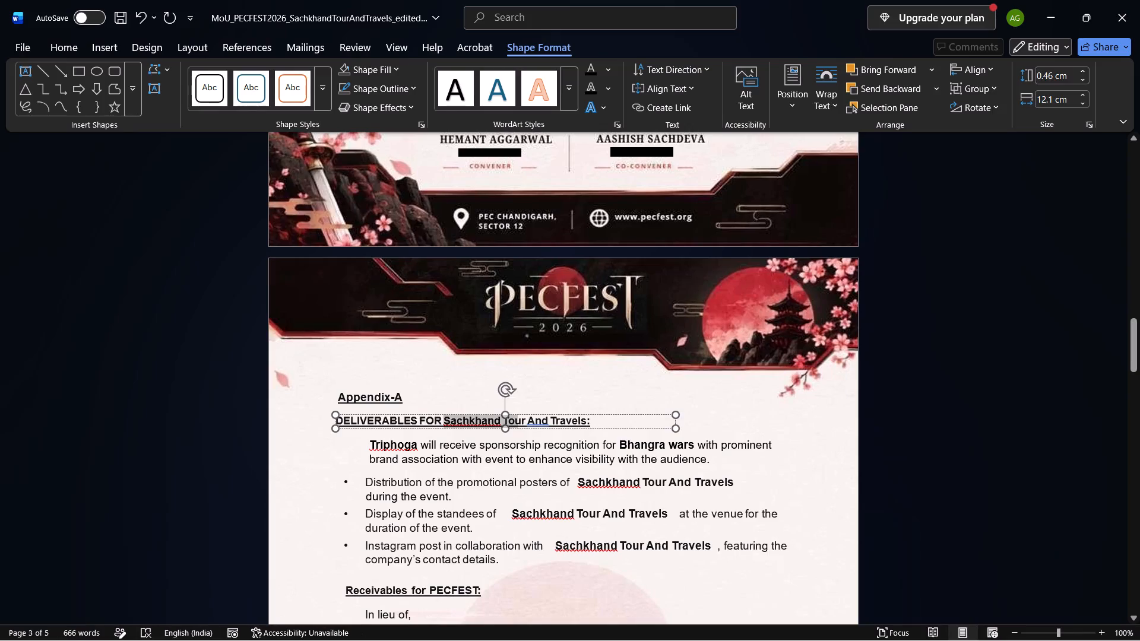
left_click_drag(536, 417, 580, 423)
key("ctrl+c")
left_click(423, 450)
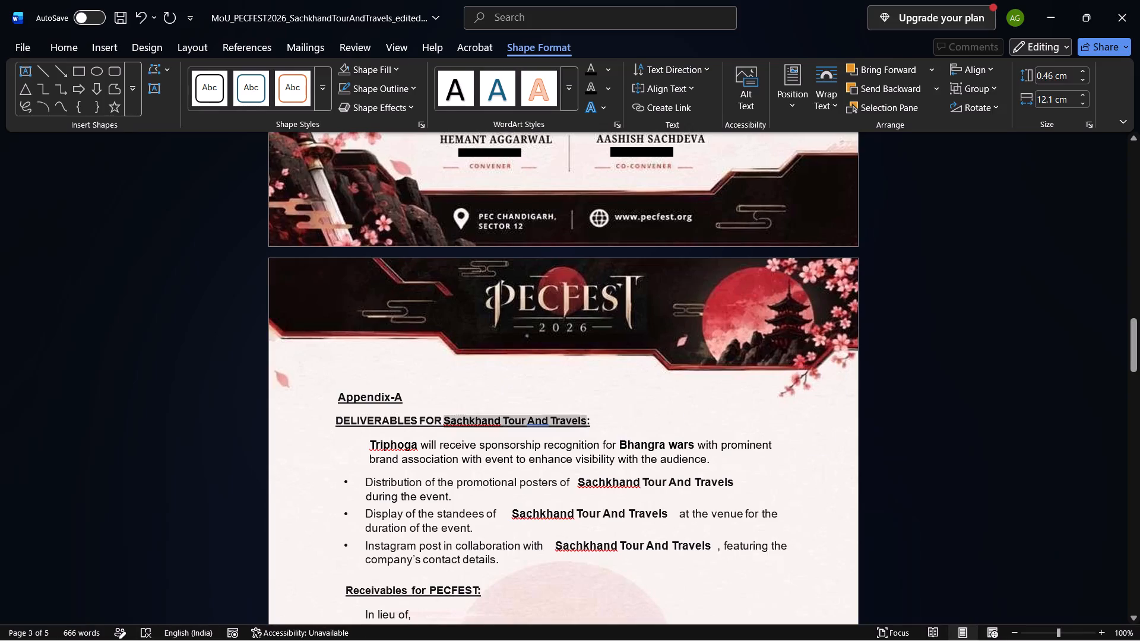
left_click(421, 447)
key("Left")
key("BackSpace")
key("BackSpace")
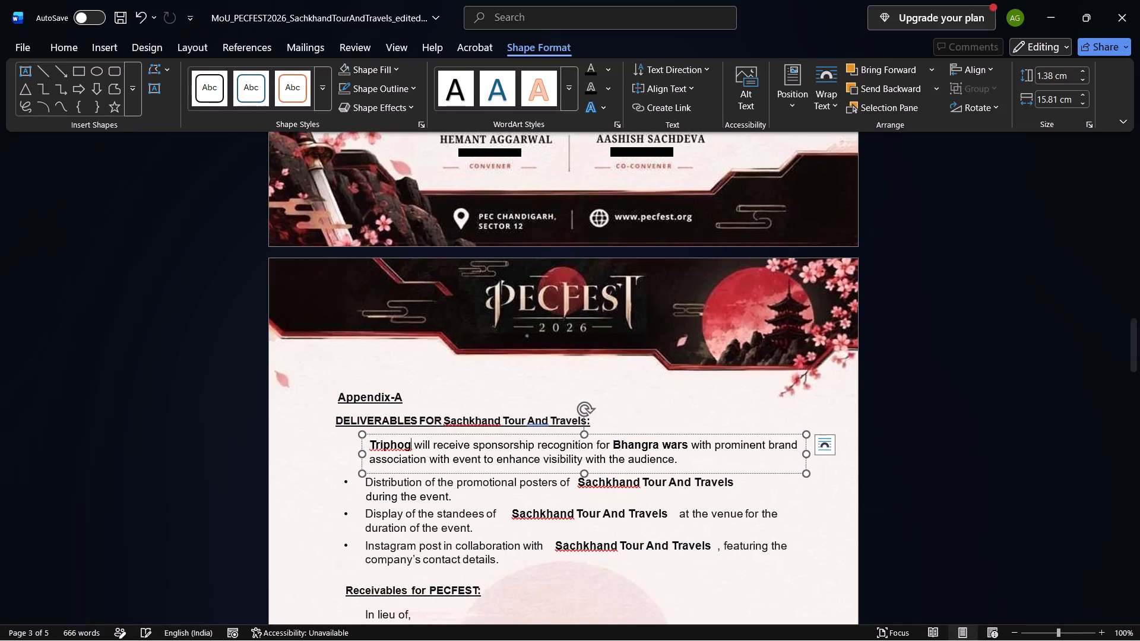
key("BackSpace")
key("BackSpace")
key("BackSpace")
key("BackSpace")
key("BackSpace")
key("BackSpace")
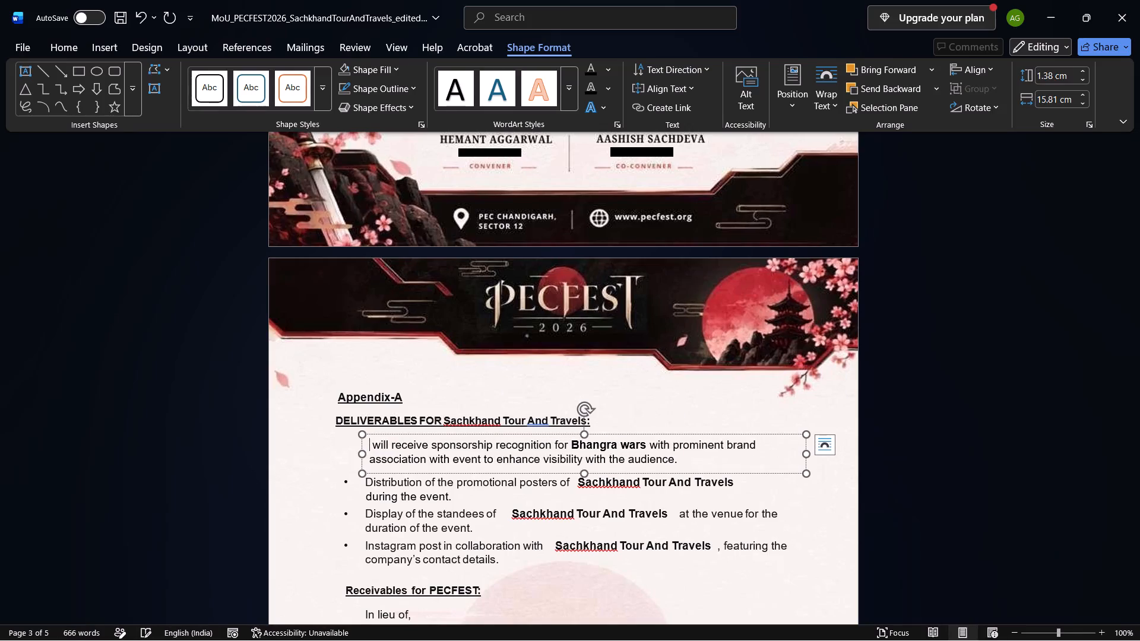
key("ctrl+v")
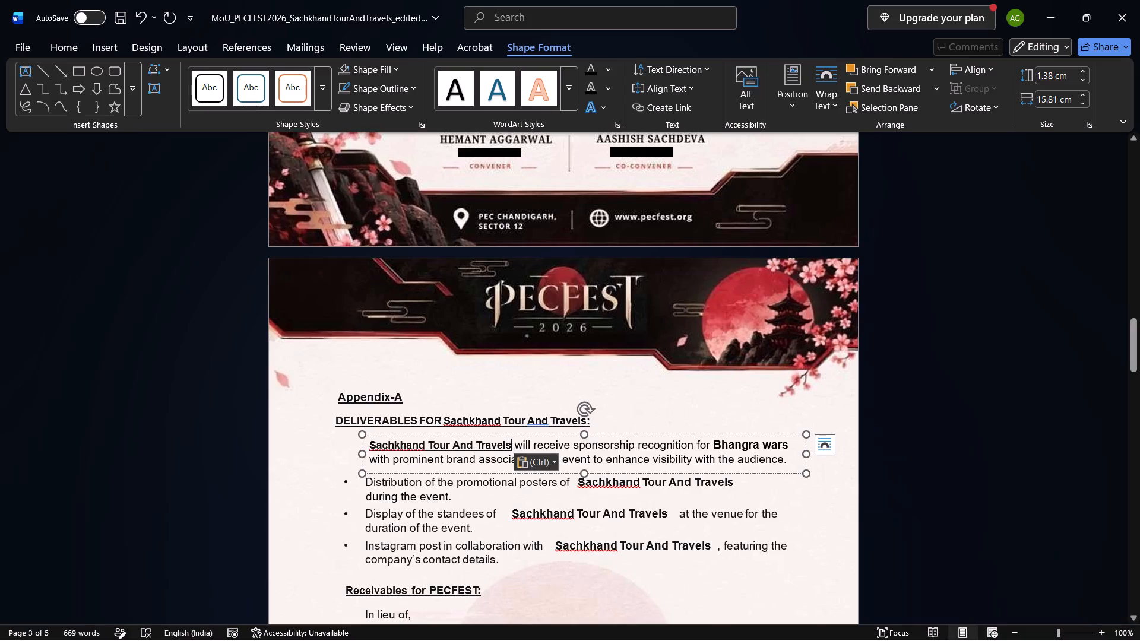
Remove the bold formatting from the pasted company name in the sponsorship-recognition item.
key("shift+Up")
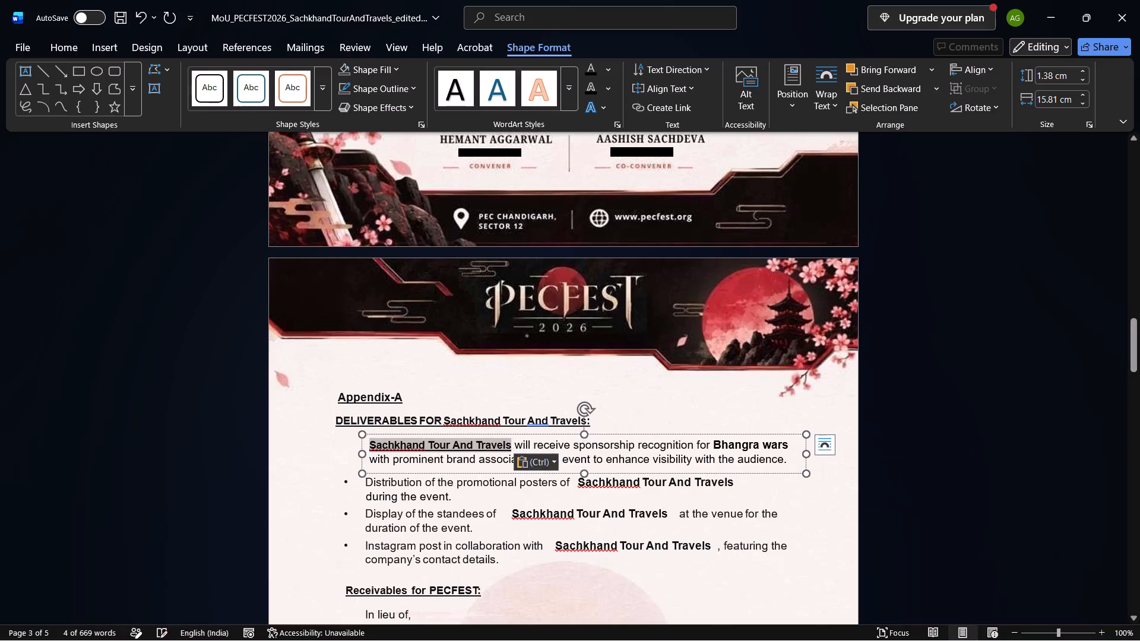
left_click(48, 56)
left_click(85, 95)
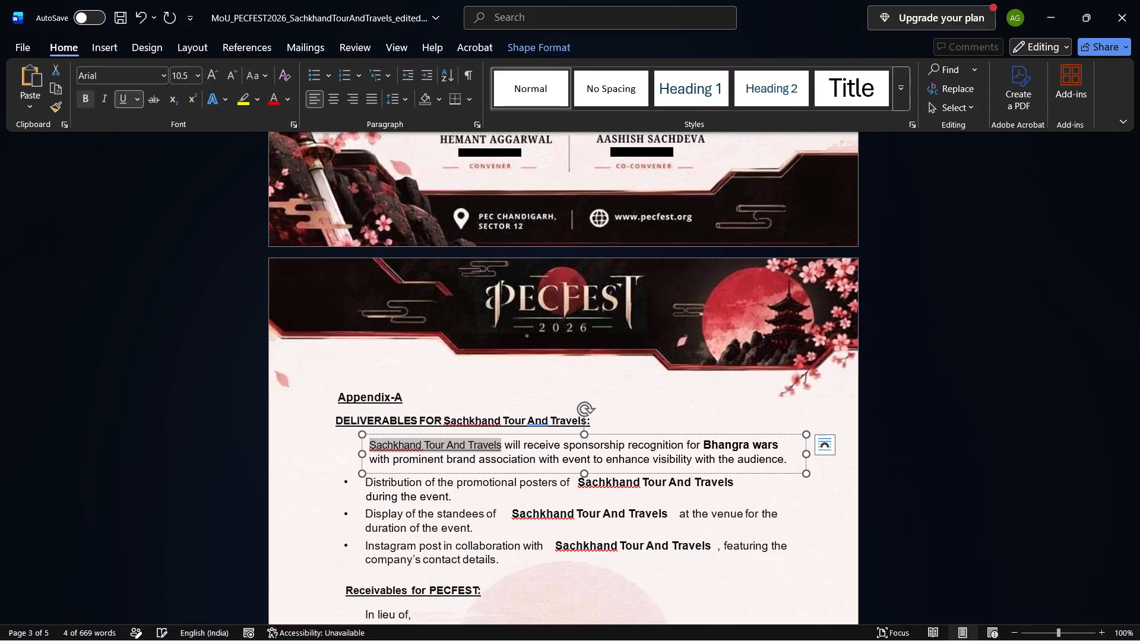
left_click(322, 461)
Copy the first deliverable's bullet and place the copy in front of the sponsorship-recognition item, in line with the other bullets.
left_click(344, 480)
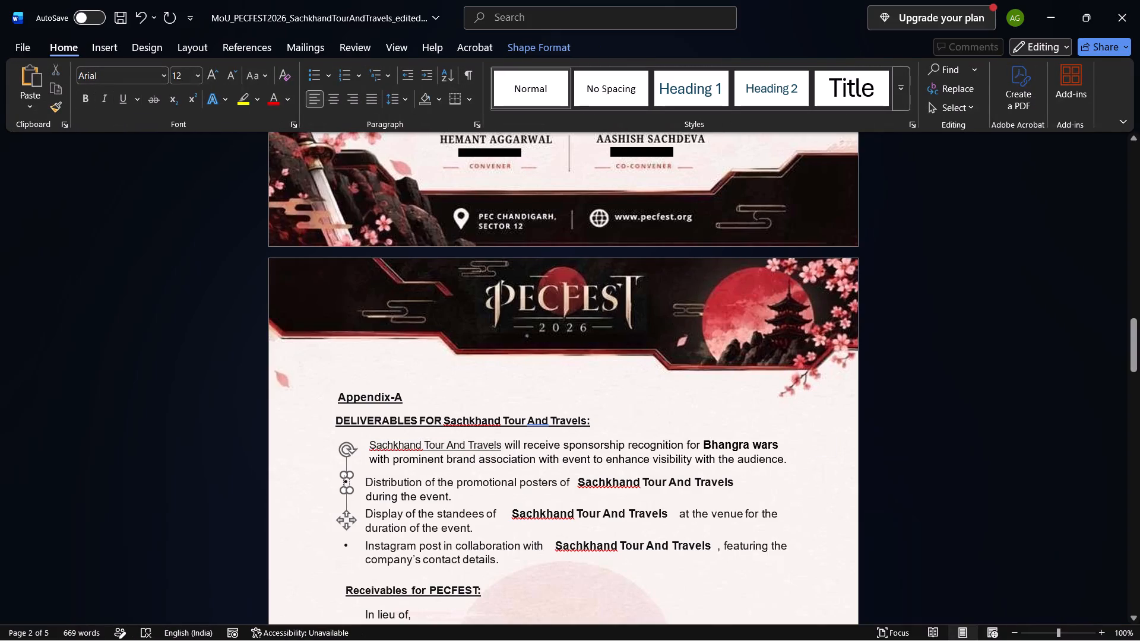
key("ctrl+c")
left_click(343, 517)
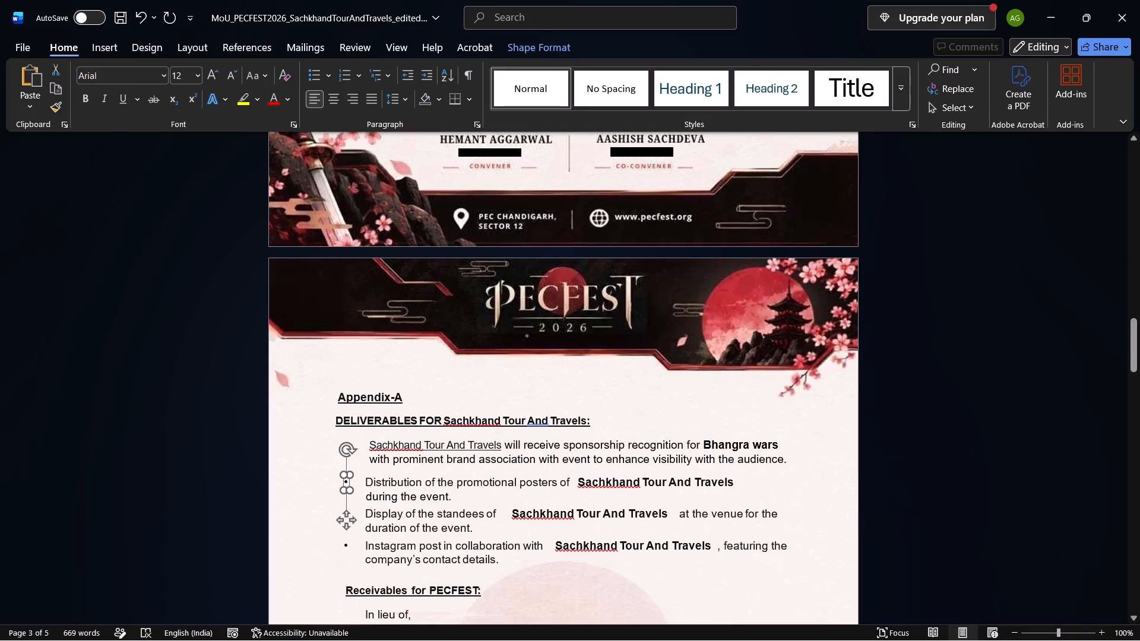
key("ctrl+c")
key("ctrl+v")
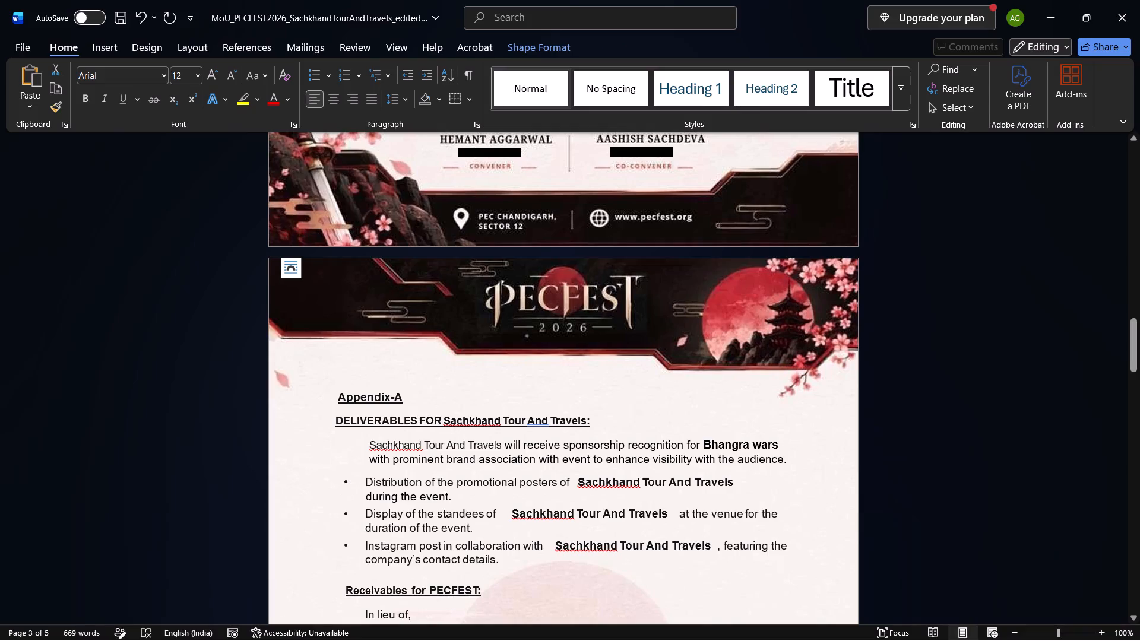
left_click_drag(268, 300, 351, 466)
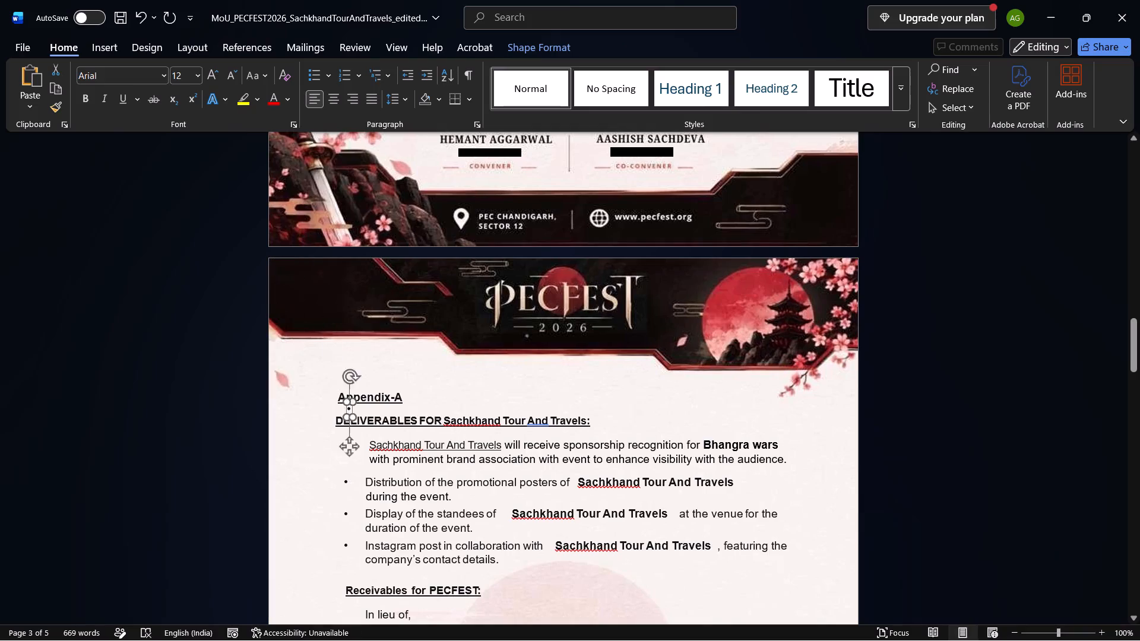
left_click_drag(351, 466, 340, 483)
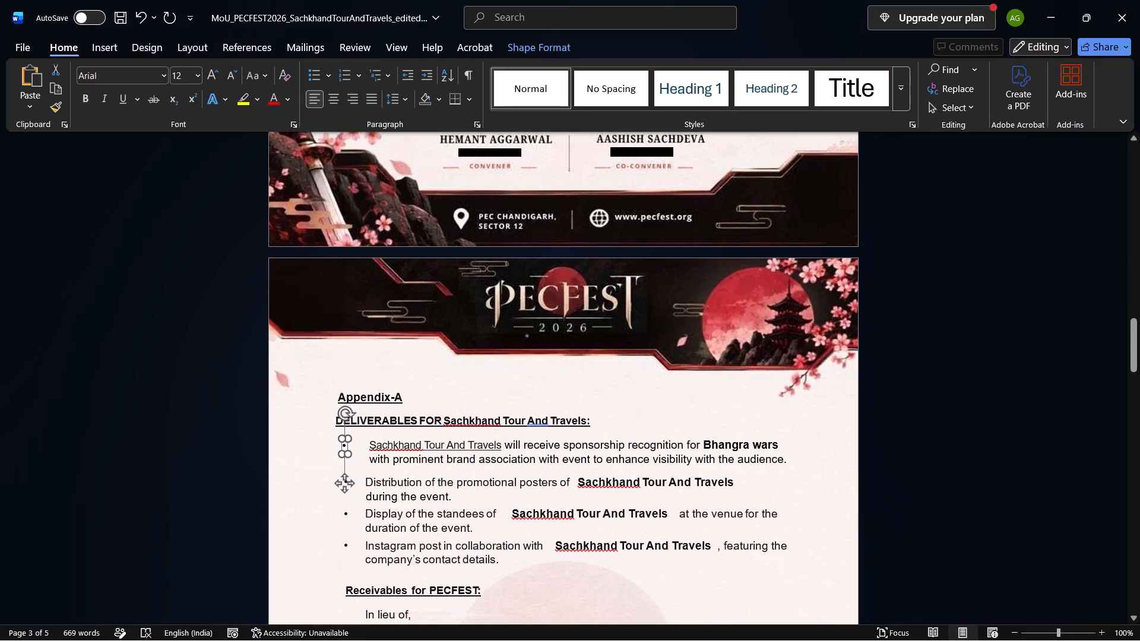
left_click_drag(340, 483, 346, 480)
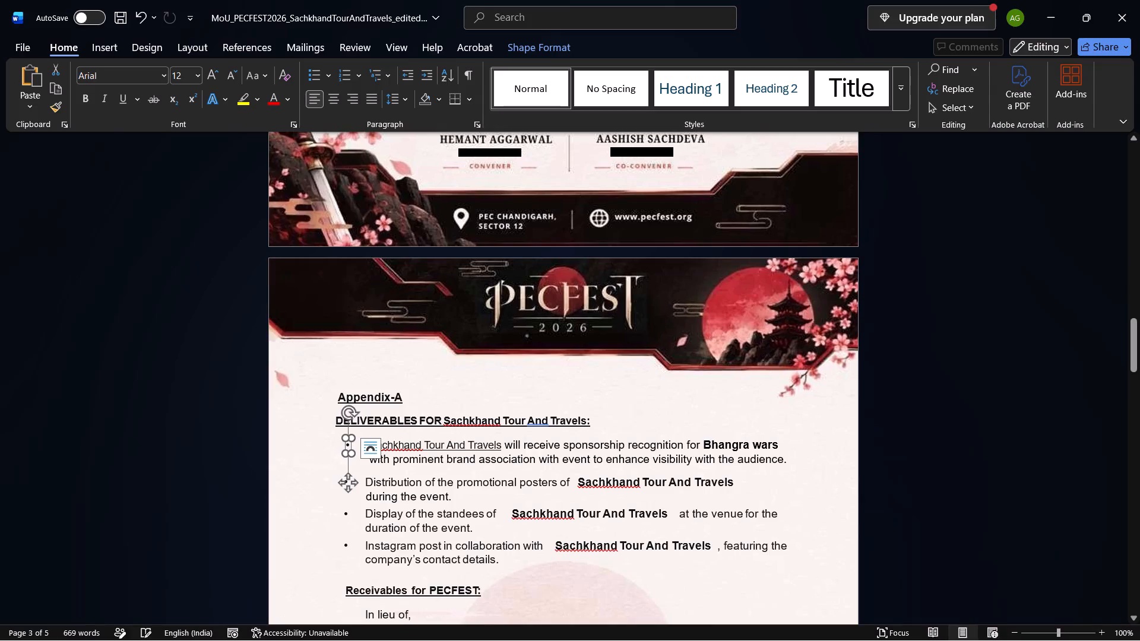
Make "Sachkhand Tour And Travels" in the sponsorship-recognition item bold and remove its underline.
left_click(493, 446)
left_click_drag(502, 445, 378, 449)
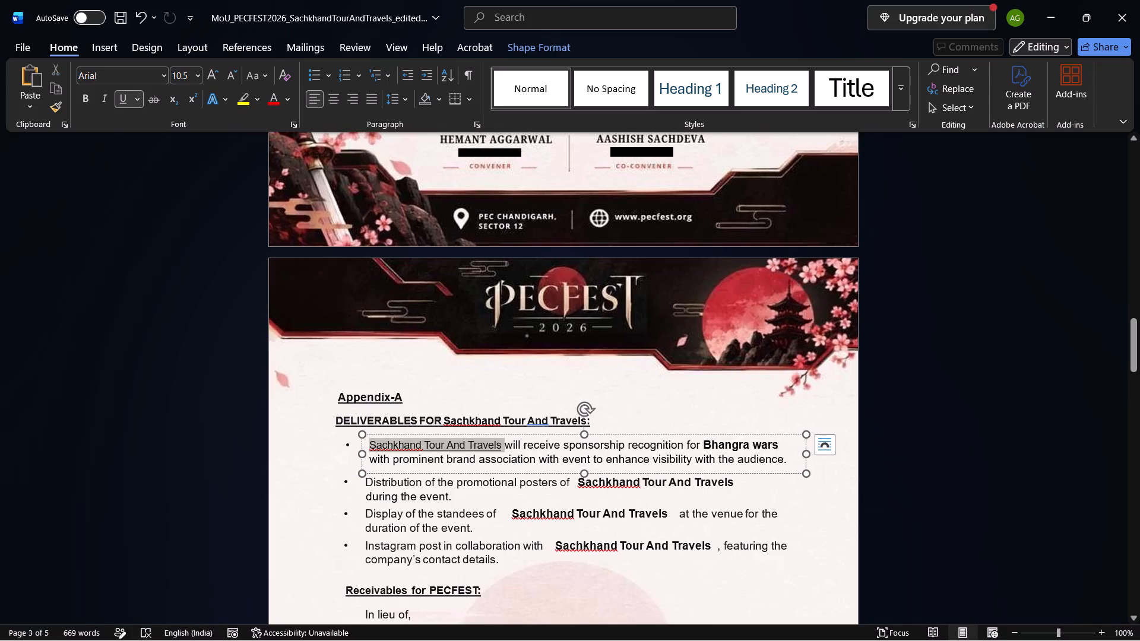
left_click_drag(378, 449, 375, 449)
left_click(84, 101)
left_click(119, 97)
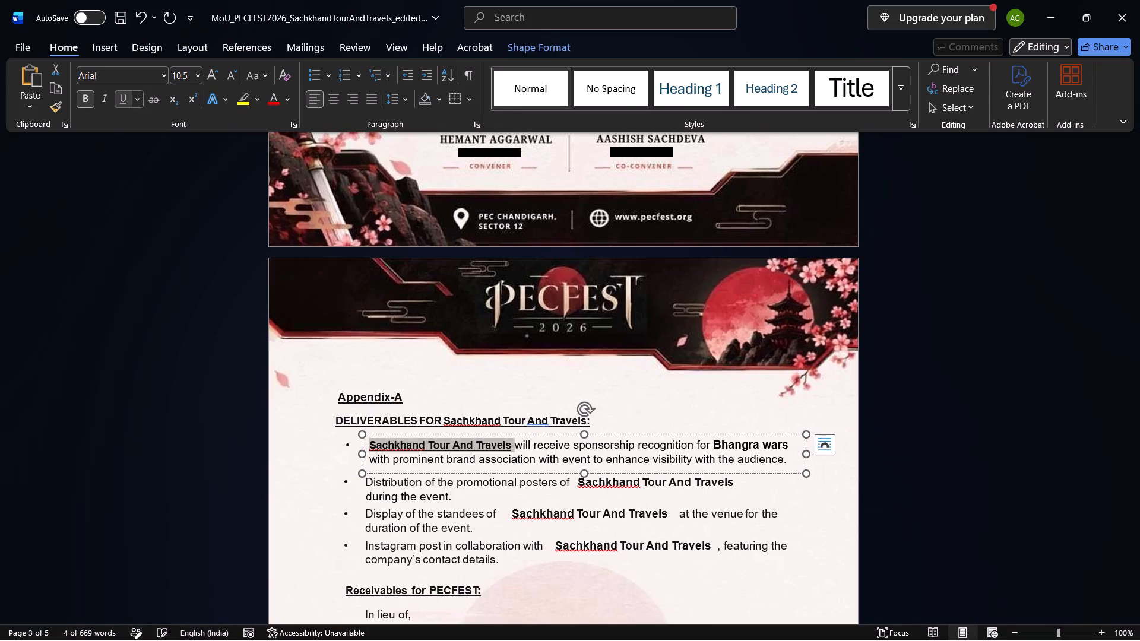
left_click(760, 416)
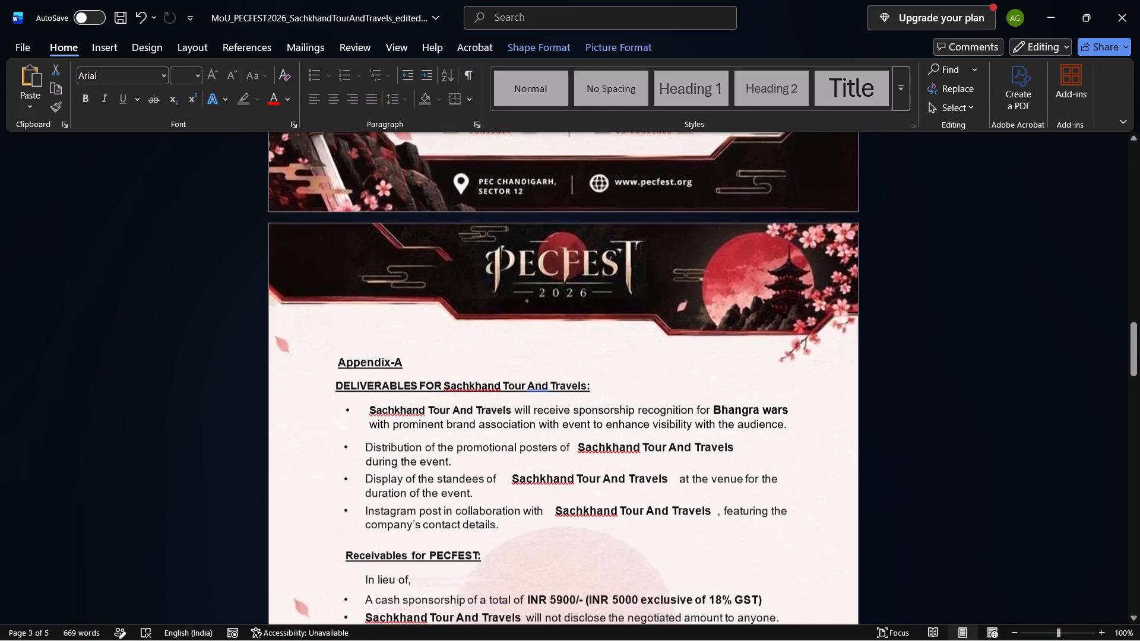
Save the MoU in Downloads as MoU_PECFEST2026_SachkhandTourAndTravels.pdf and close the Word document without saving its changes.
scroll(760, 416, "down", 1)
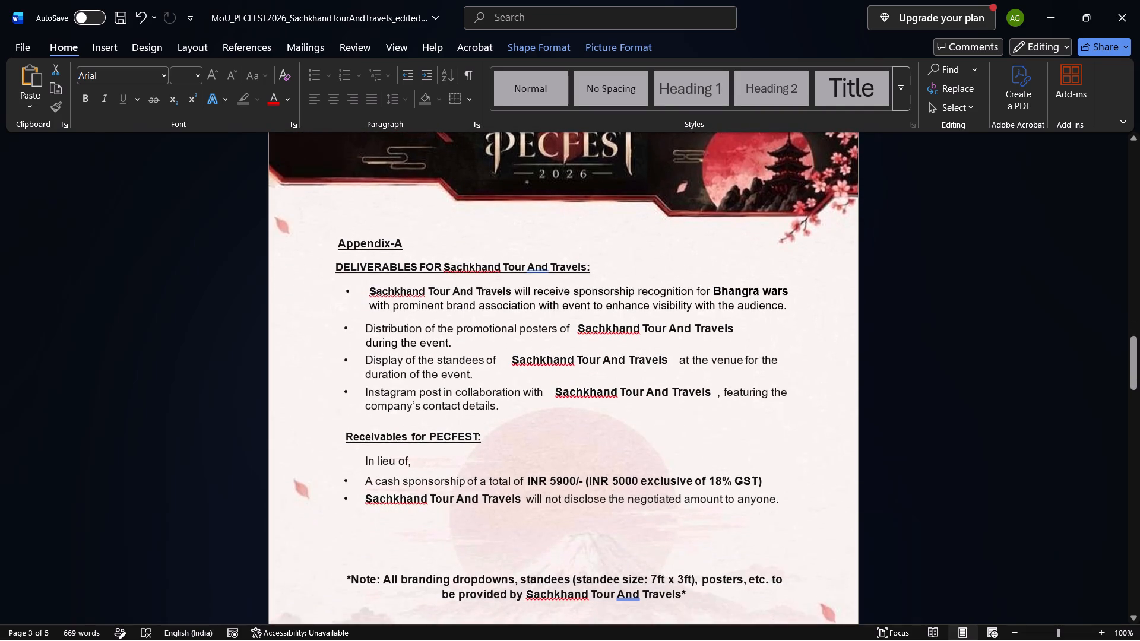
scroll(760, 416, "down", 1)
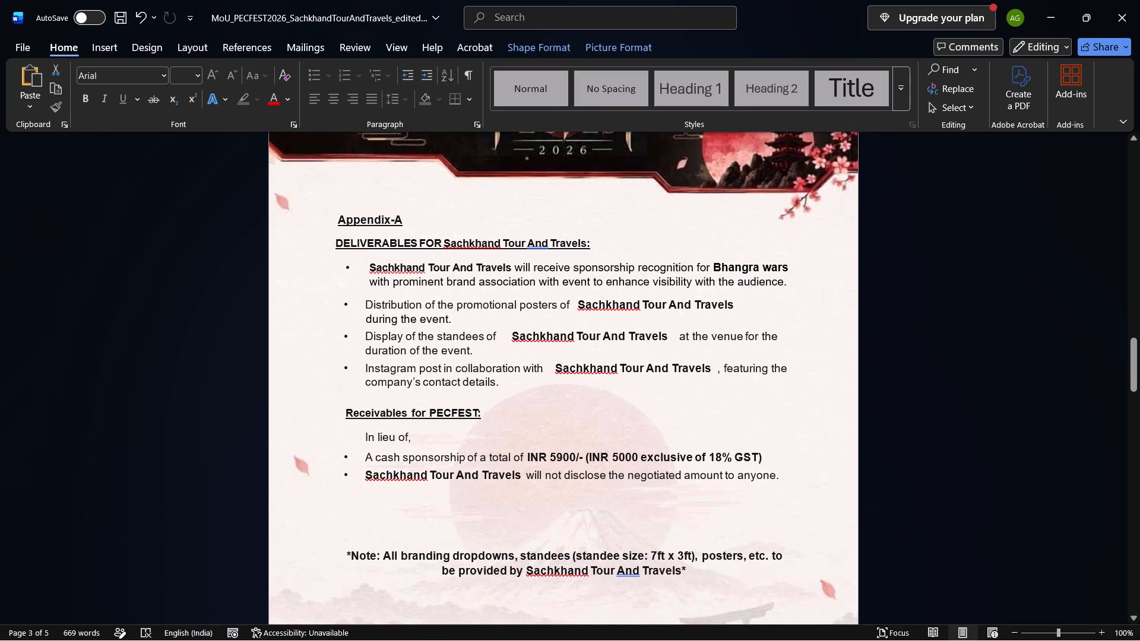
left_click(1139, 2)
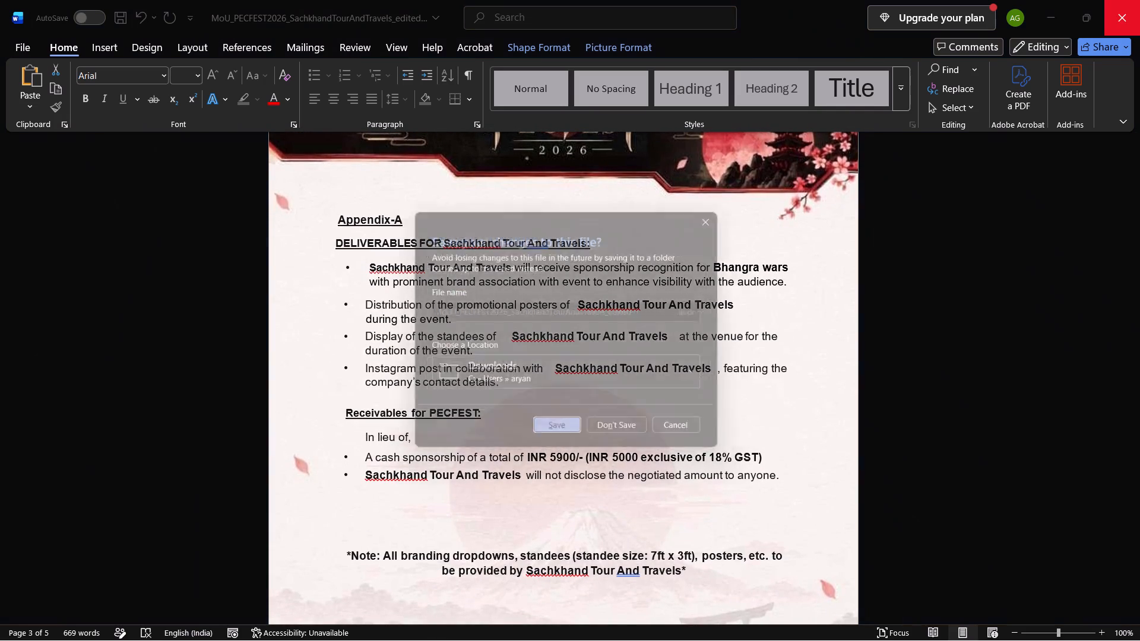
left_click(577, 431)
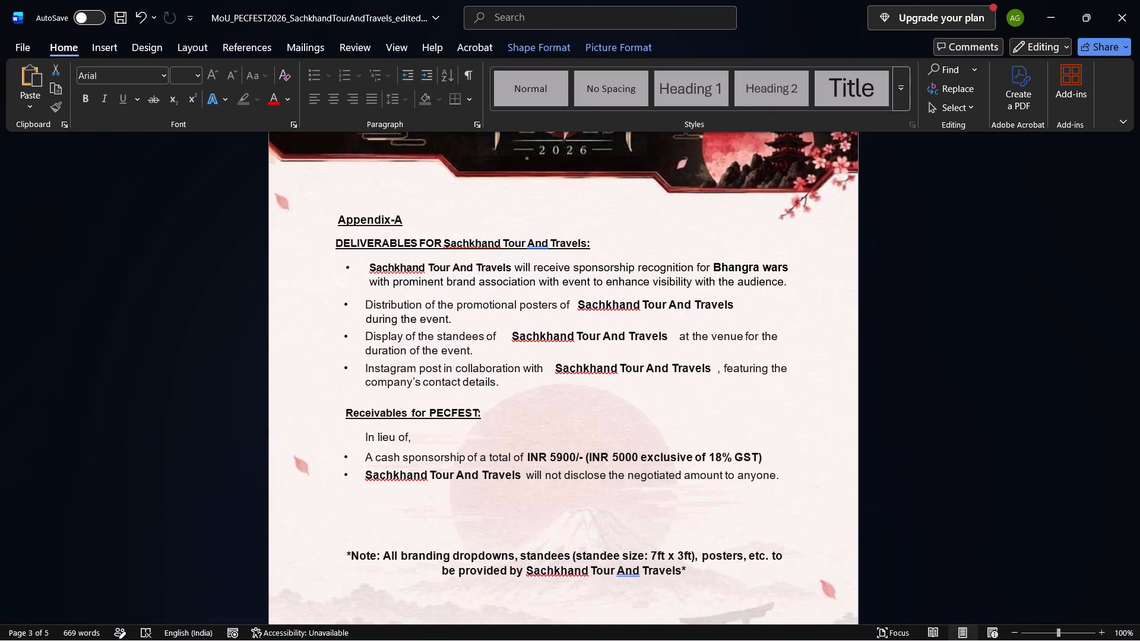
left_click(287, 265)
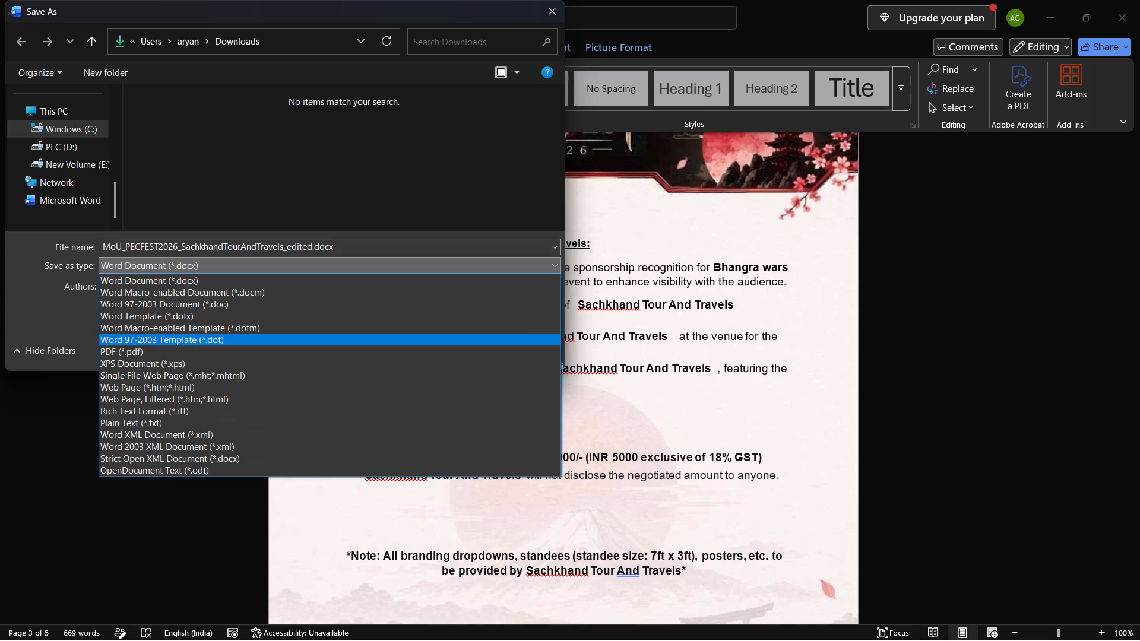
left_click(212, 350)
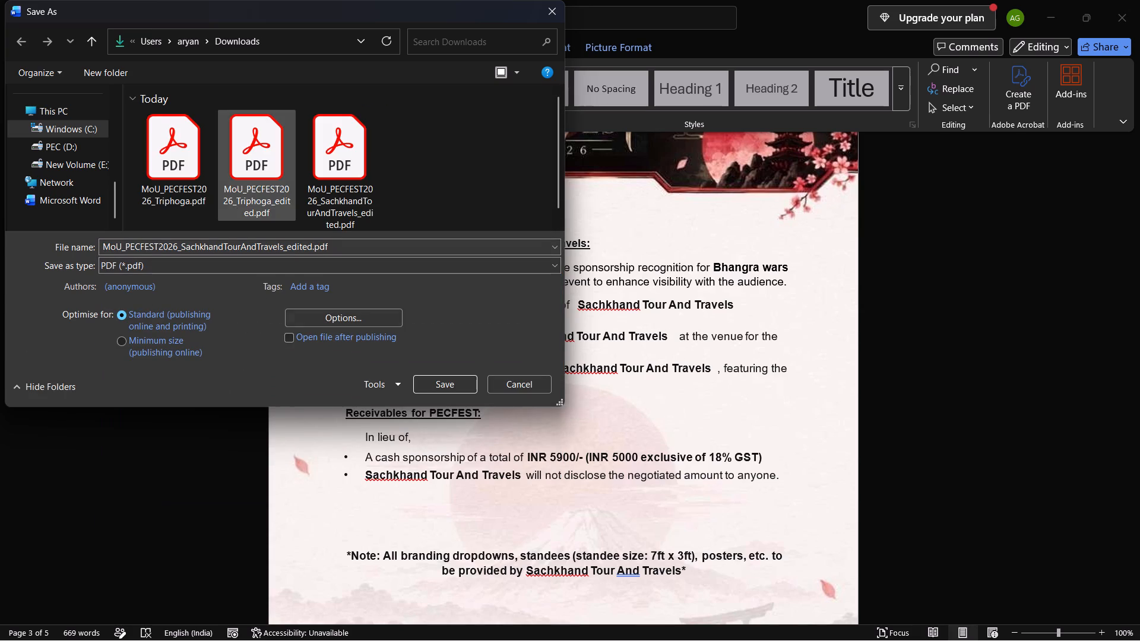
left_click(315, 249)
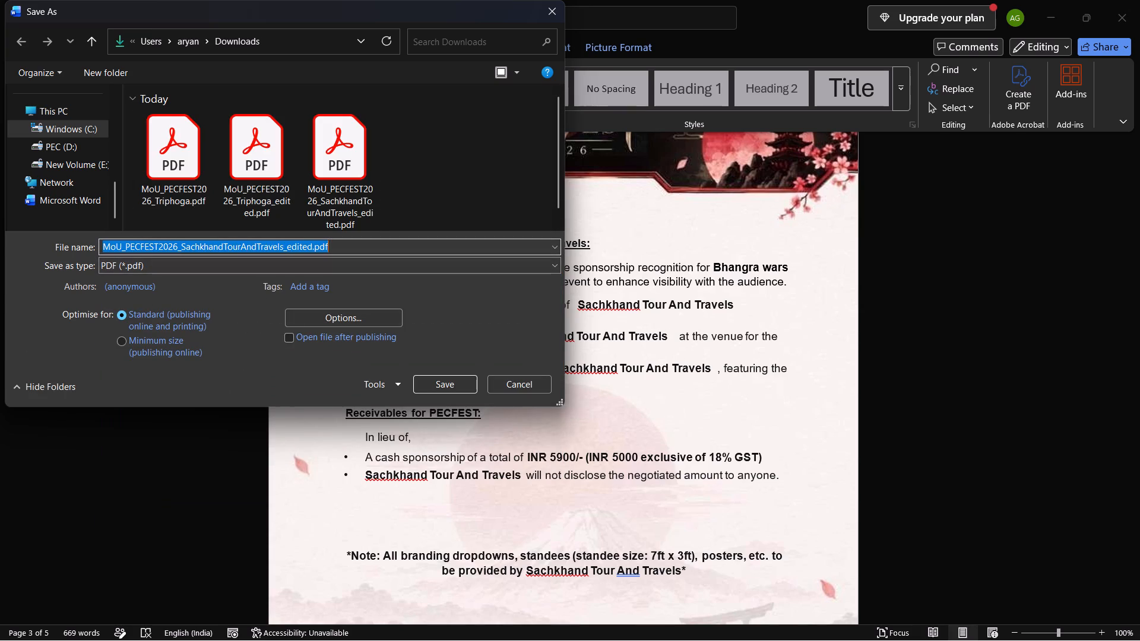
left_click(312, 248)
key("BackSpace")
key("BackSpace")
key("BackSpace")
key("BackSpace")
key("BackSpace")
key("BackSpace")
key("BackSpace")
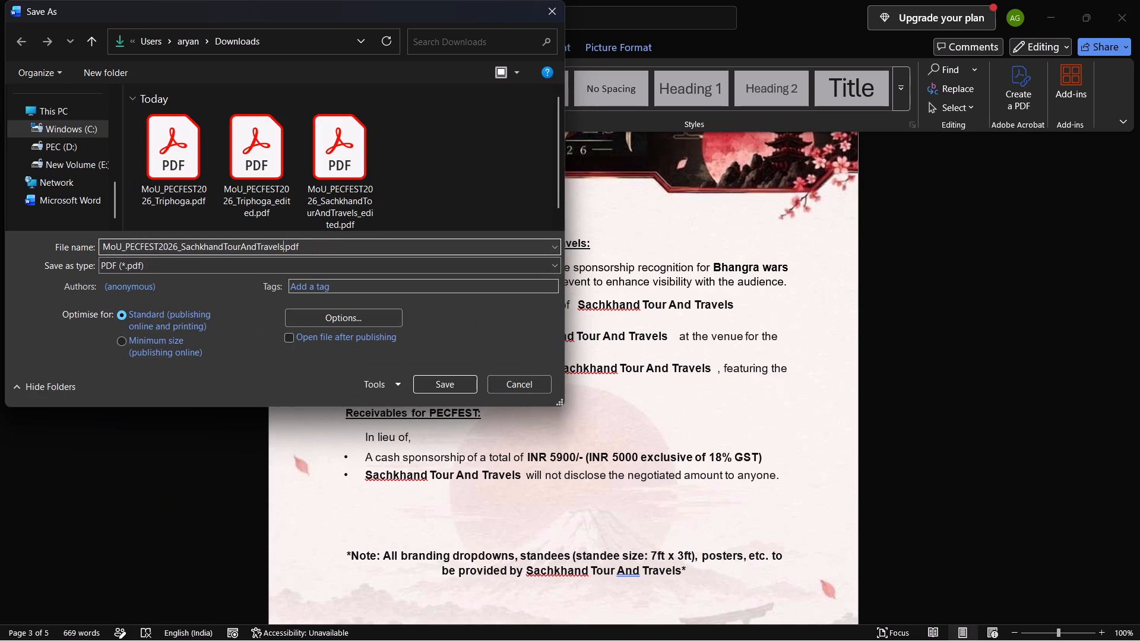
key("Return")
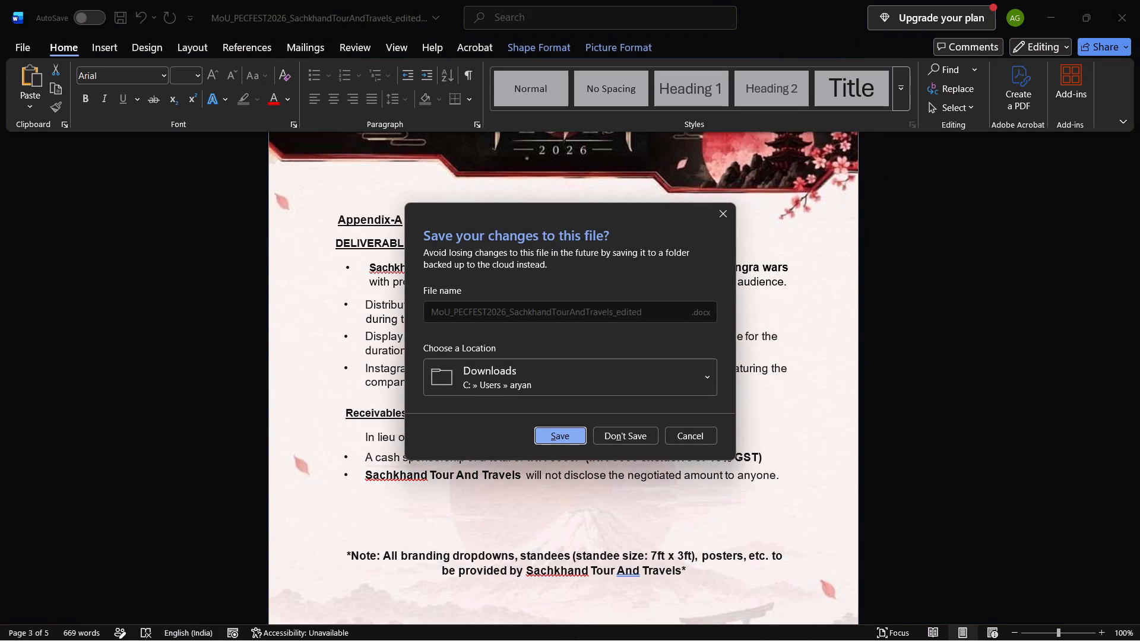
left_click(634, 435)
Switch to Acrobat, continue past the Adobe Express Photos offer, look through the exported Sachkhand MoU's pages and close Acrobat.
key("alt+Tab")
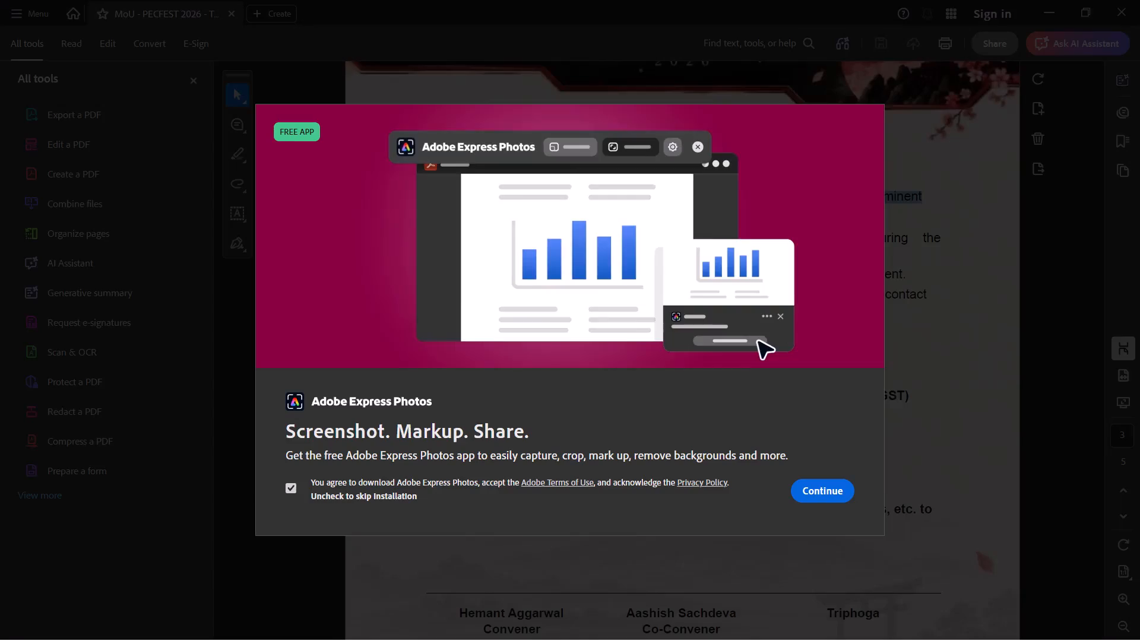
left_click(819, 485)
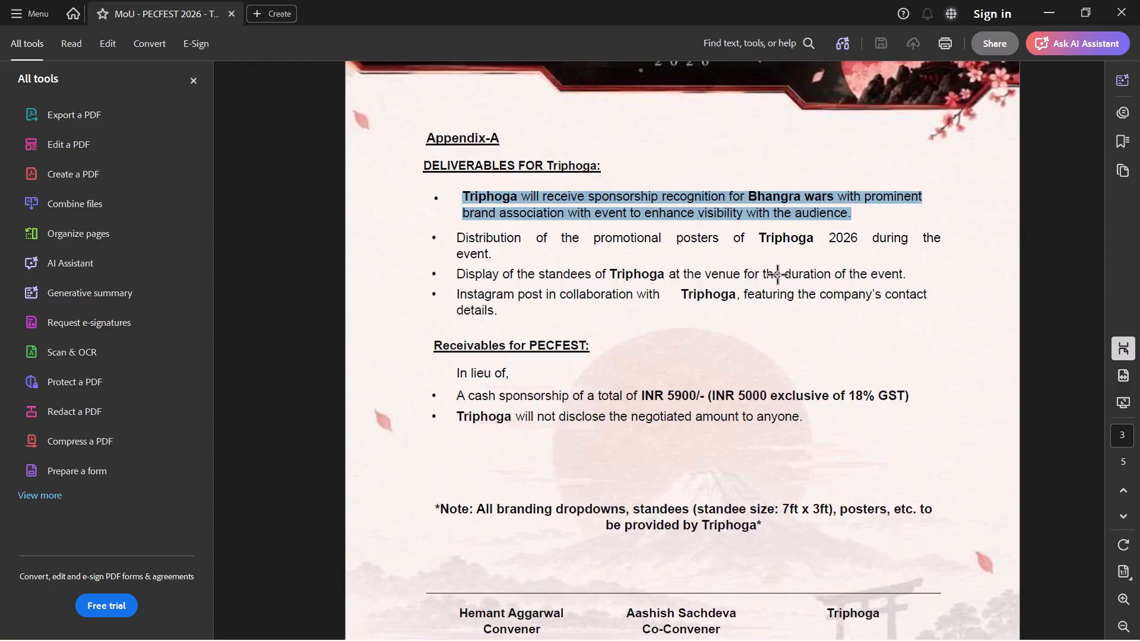
scroll(778, 275, "down", 5)
scroll(759, 360, "down", 1)
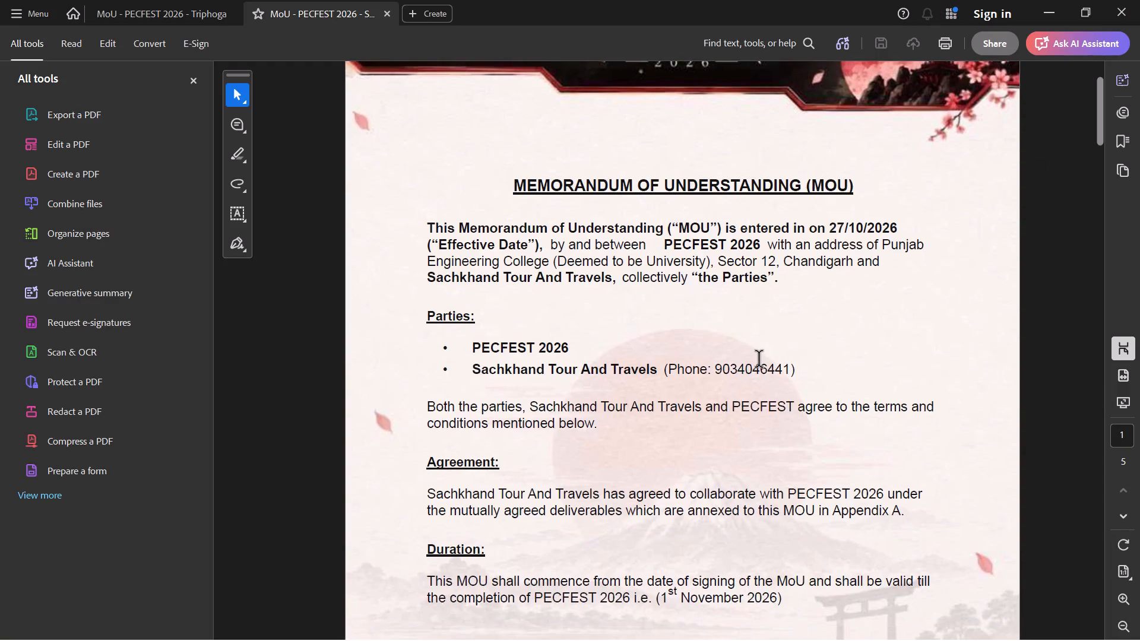
scroll(759, 360, "down", 20)
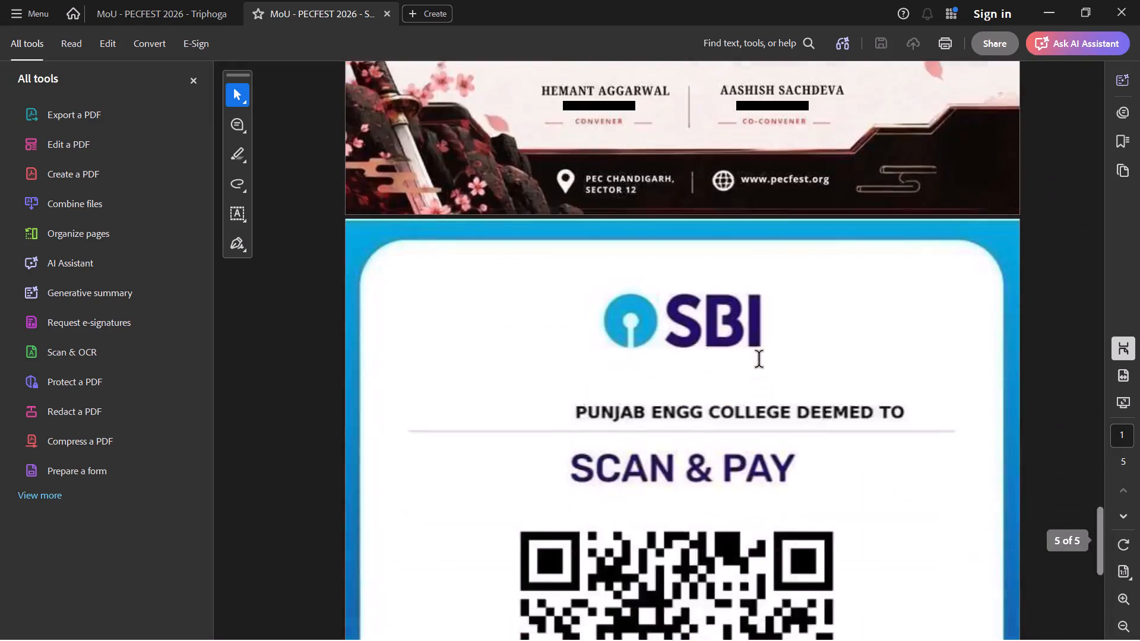
left_click(1139, 0)
left_click(489, 360)
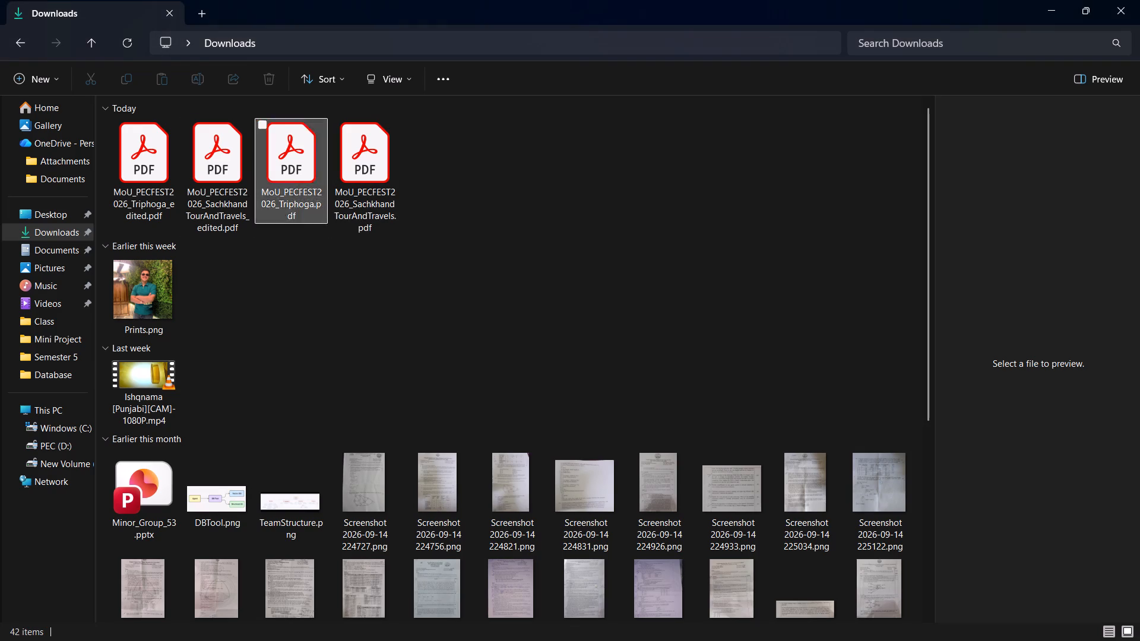
In File Explorer's Downloads folder, select MoU_PECFEST2026_Triphoga.pdf and MoU_PECFEST2026_SachkhandTourAndTravels.pdf.
left_click(302, 158)
left_click(373, 183, "ctrl")
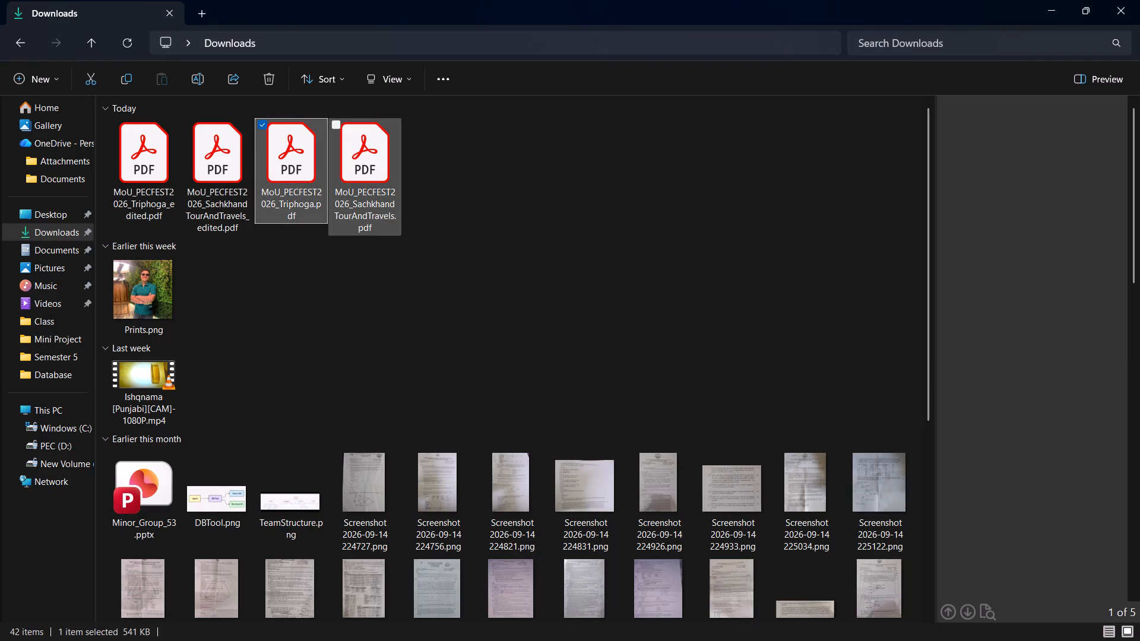
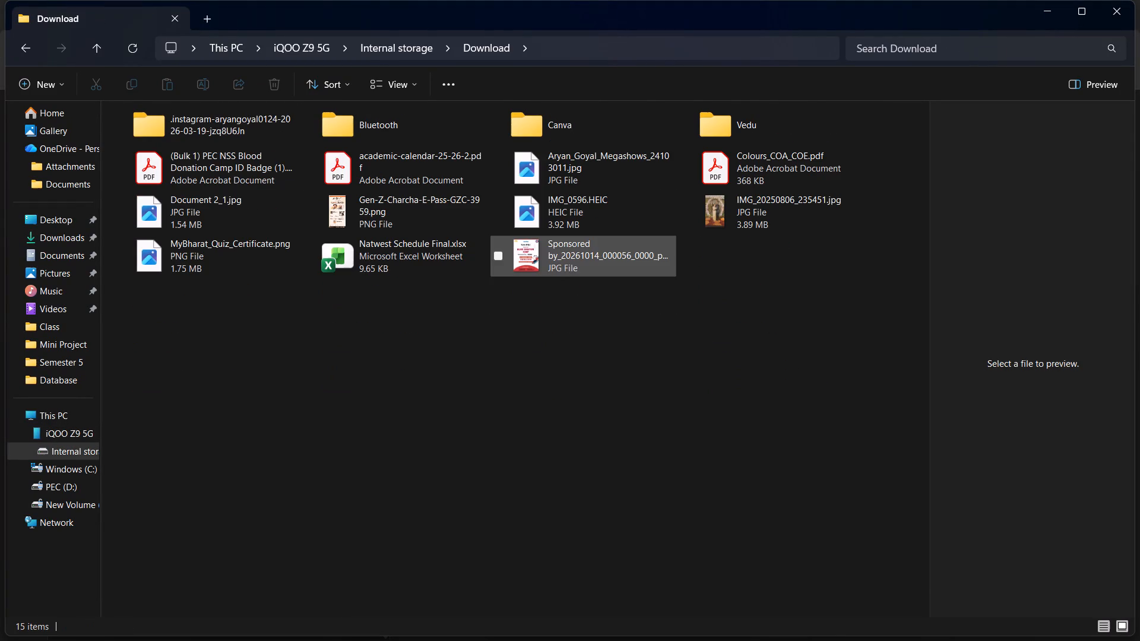
Move MoU_PECFEST2026_SachkhandTourAndTravels.pdf and MoU_PECFEST2026_Triphoga.pdf from the PC's Downloads folder to the iQOO Z9 5G's Download folder in Internal storage.
left_click(65, 238)
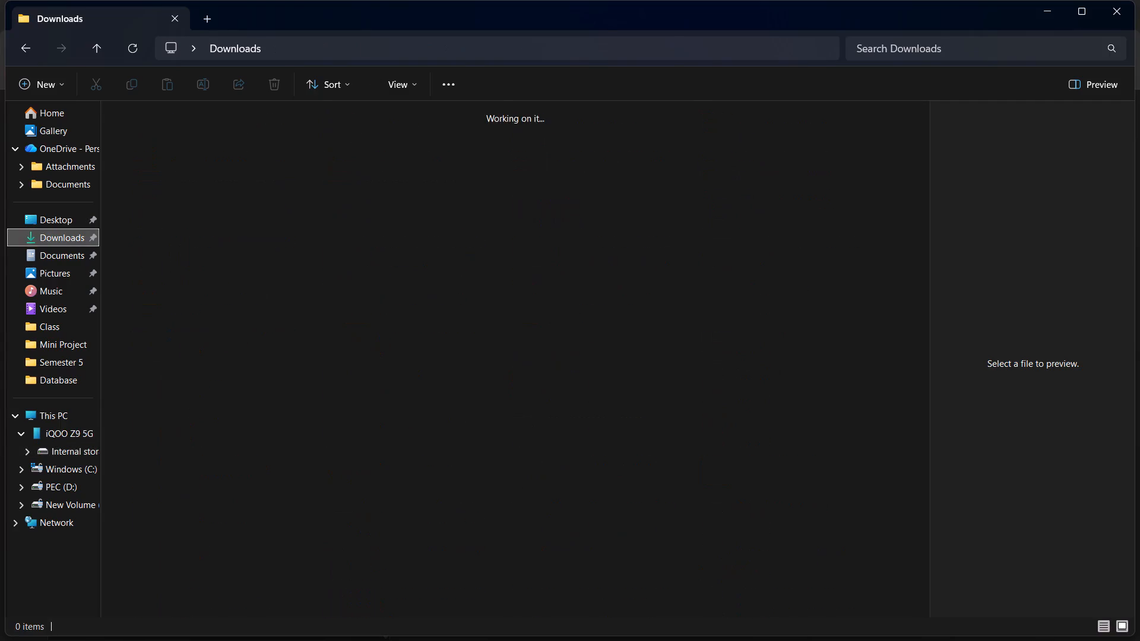
left_click(390, 153)
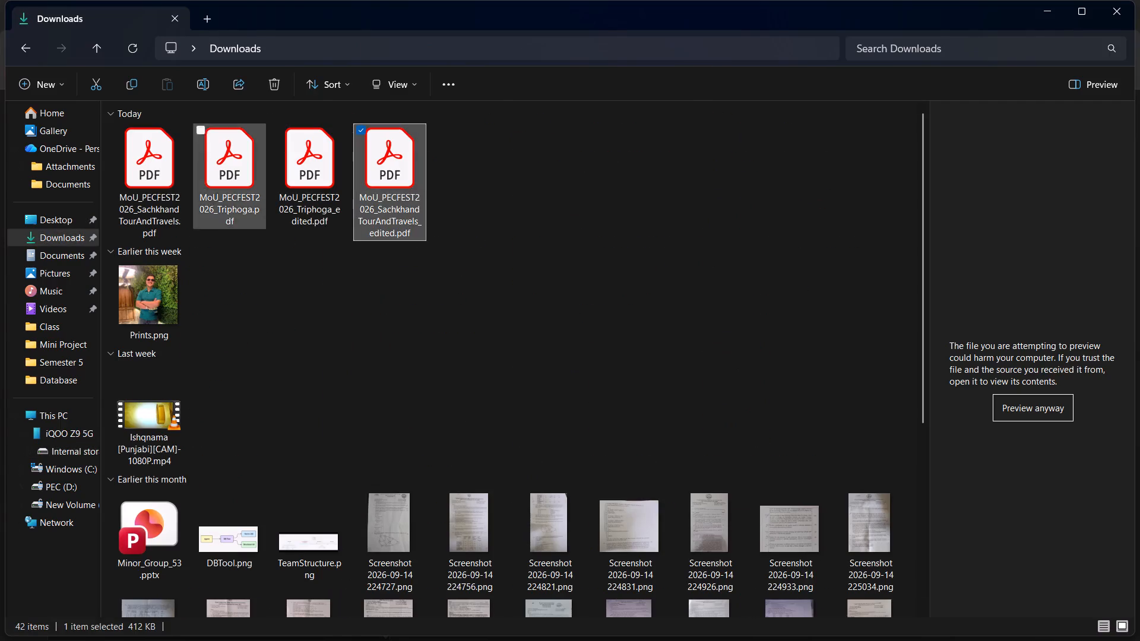
left_click(213, 193, "ctrl")
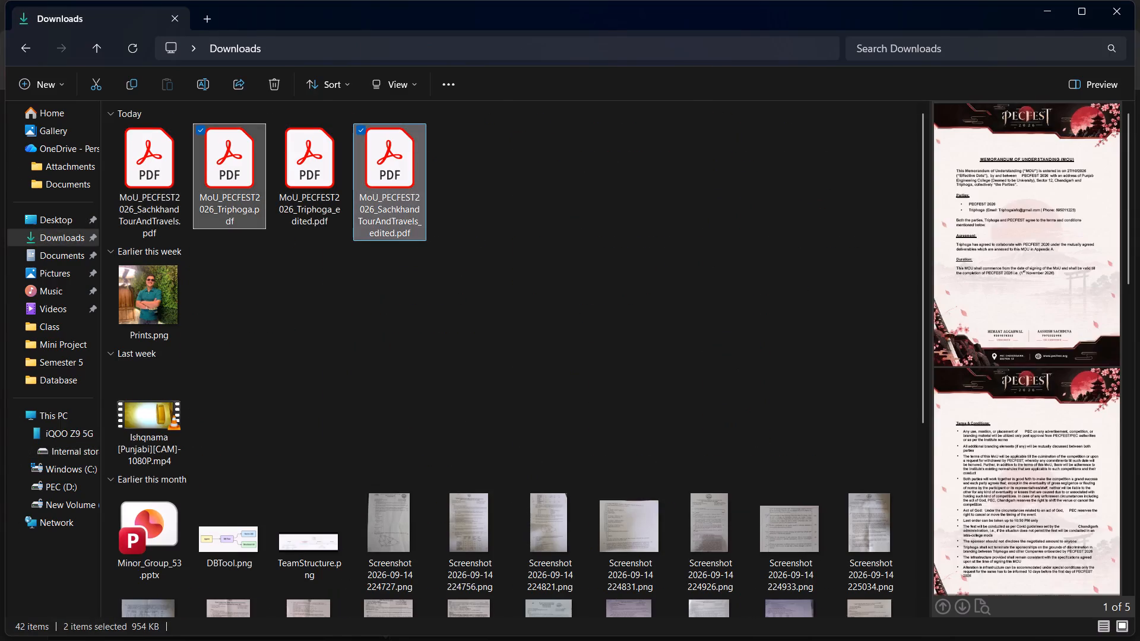
left_click(179, 186)
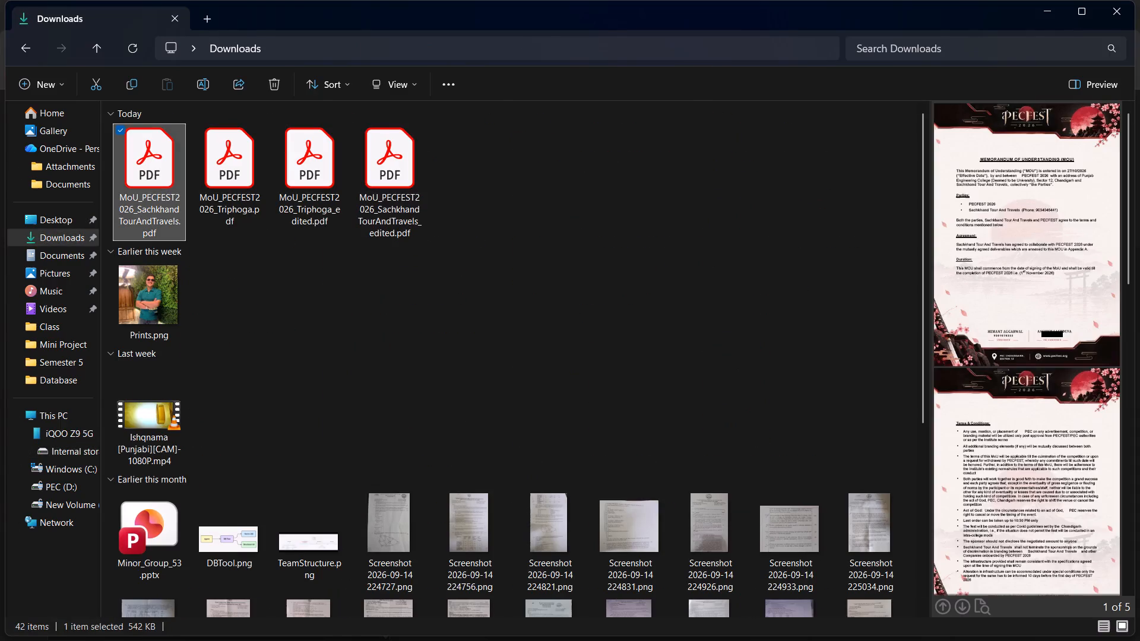
key("shift+Right")
key("ctrl+x")
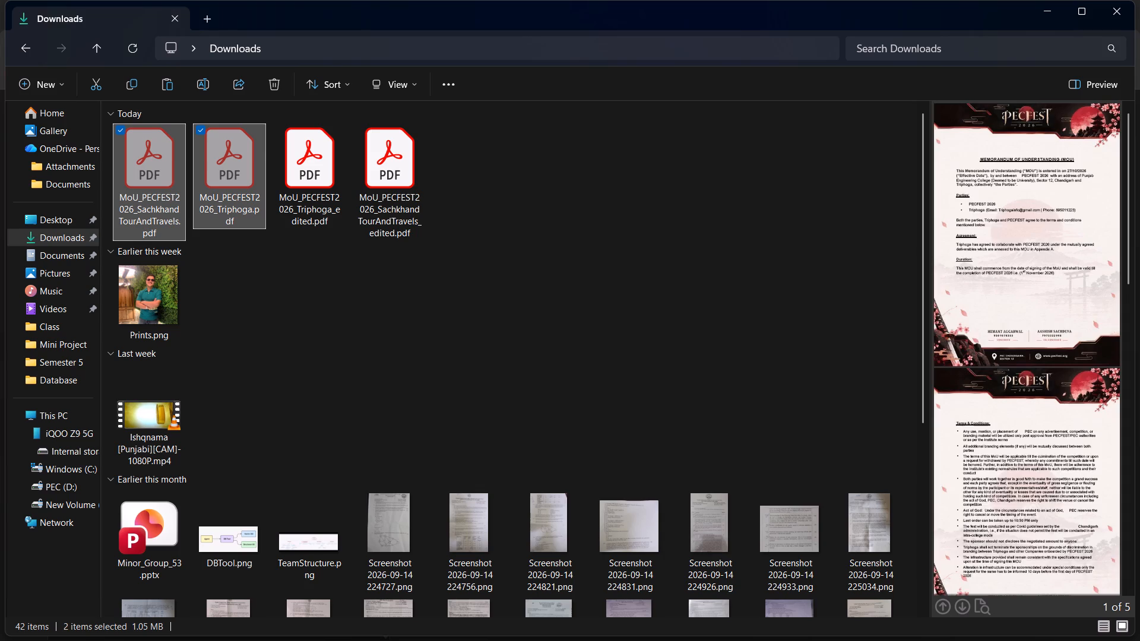
key("BackSpace")
key("ctrl+v")
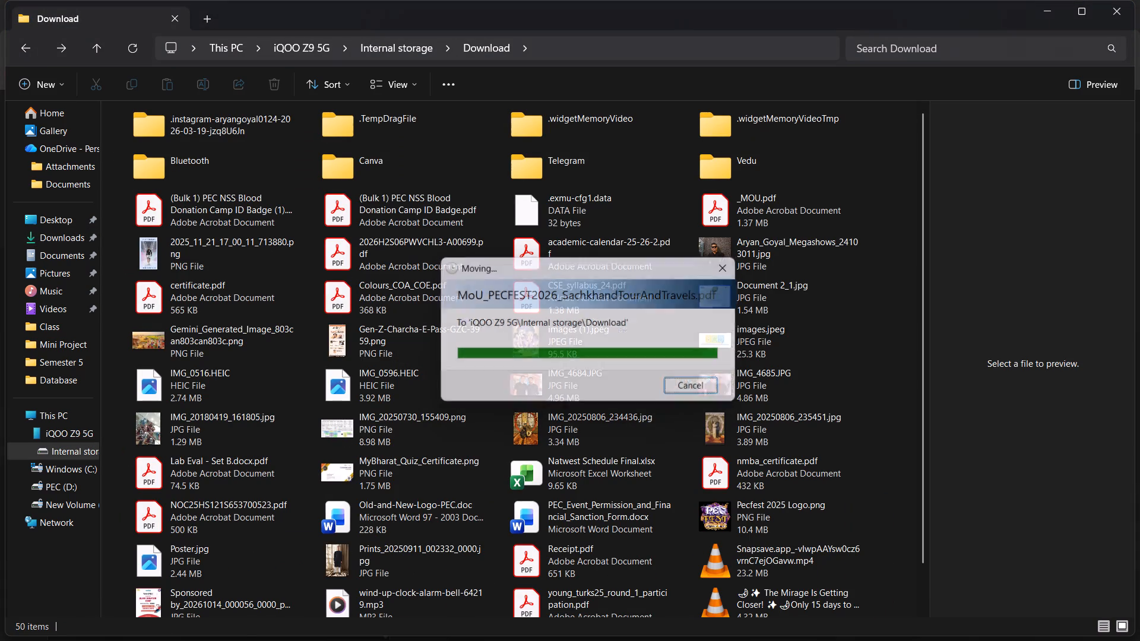
scroll(590, 332, "down", 7)
scroll(590, 332, "up", 8)
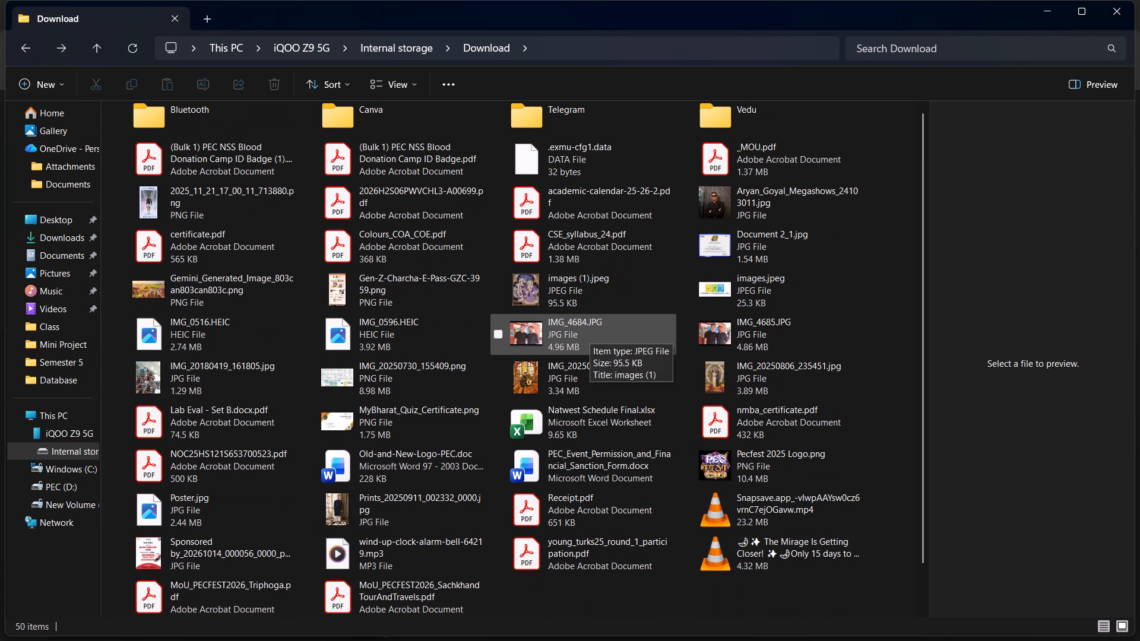
scroll(590, 332, "up", 6)
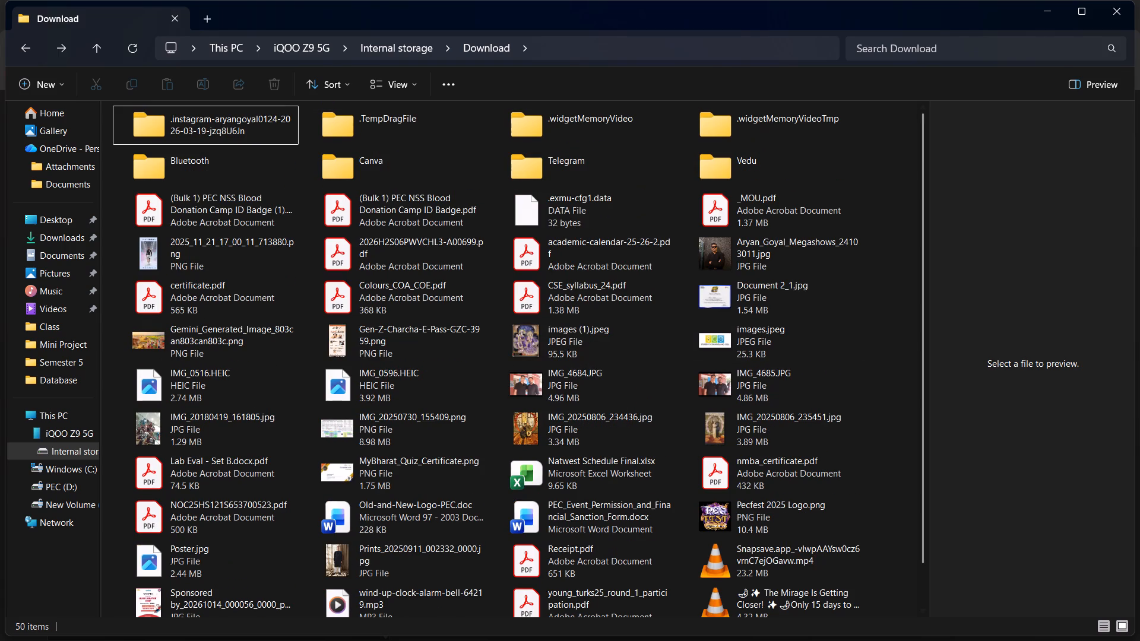